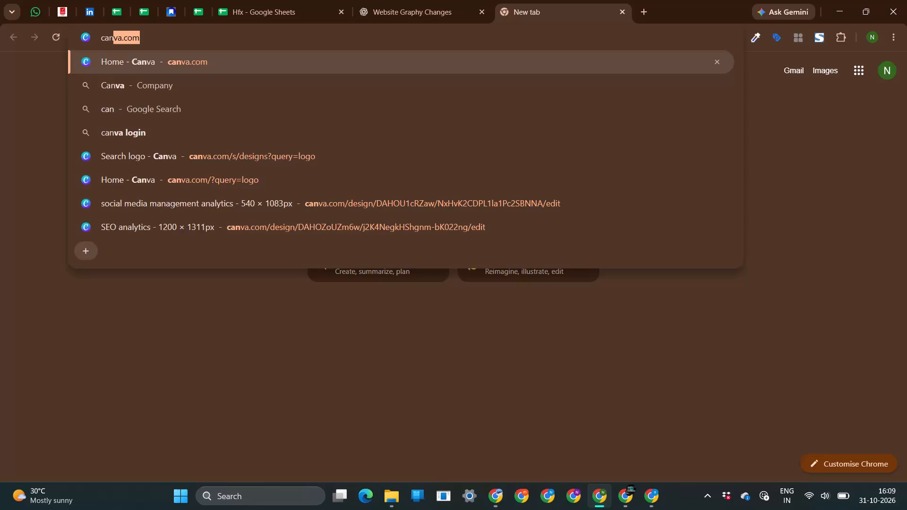
Open the Canva home page at canva.com.
{"action": "key", "text": "Return"}
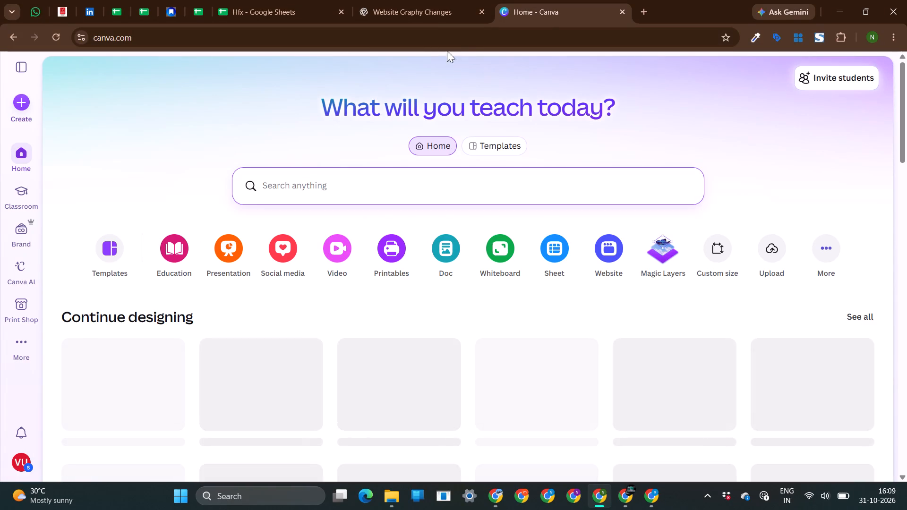
{"action": "scroll", "coordinate": [170, 219], "scroll_direction": "down", "scroll_amount": 3}
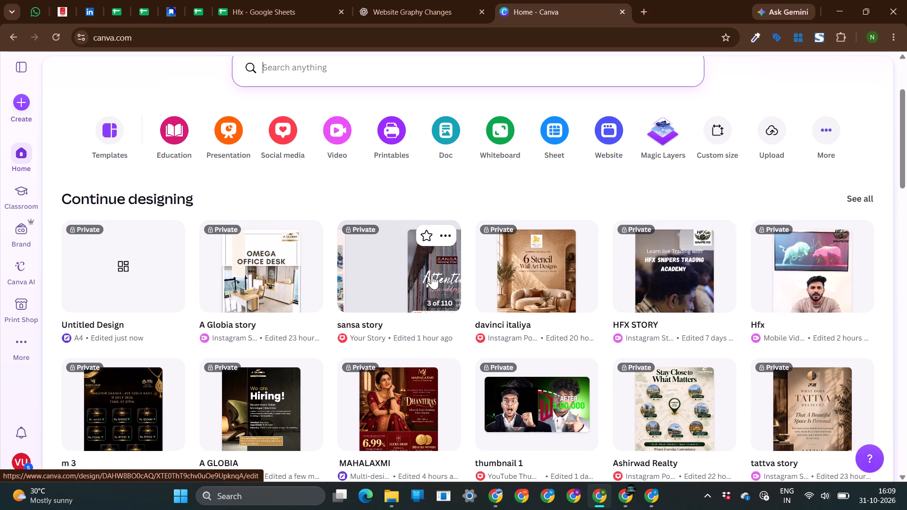
{"action": "scroll", "coordinate": [580, 249], "scroll_direction": "down", "scroll_amount": 1}
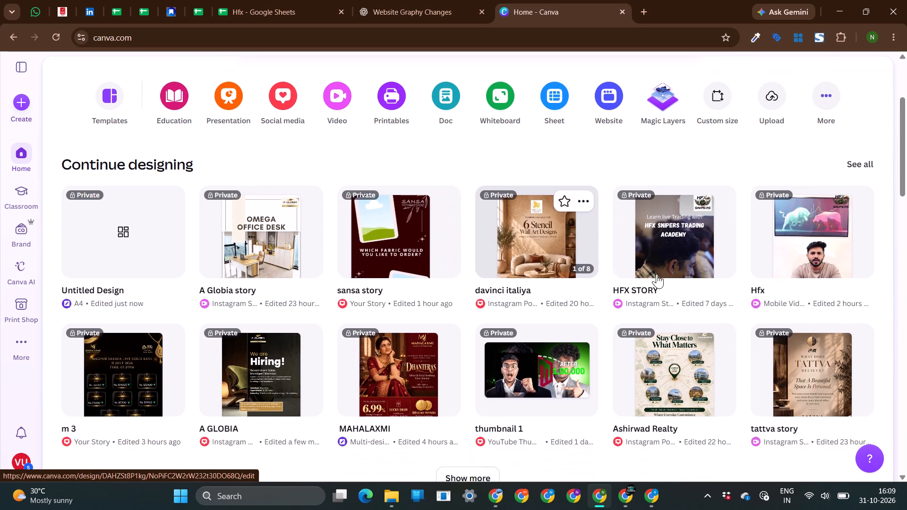
{"action": "scroll", "coordinate": [374, 322], "scroll_direction": "up", "scroll_amount": 4}
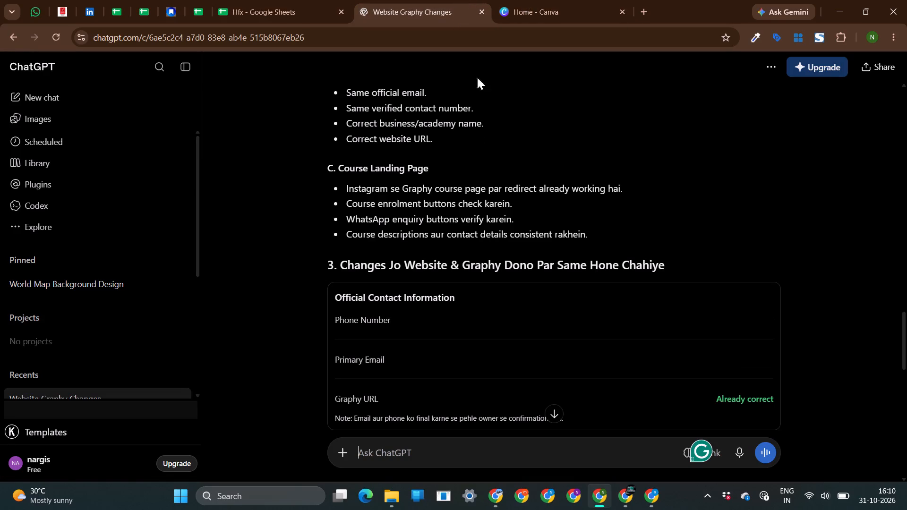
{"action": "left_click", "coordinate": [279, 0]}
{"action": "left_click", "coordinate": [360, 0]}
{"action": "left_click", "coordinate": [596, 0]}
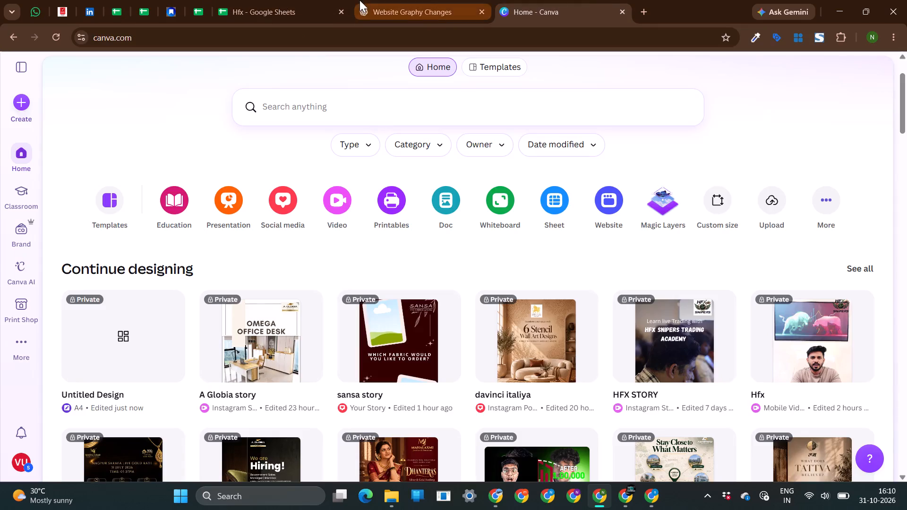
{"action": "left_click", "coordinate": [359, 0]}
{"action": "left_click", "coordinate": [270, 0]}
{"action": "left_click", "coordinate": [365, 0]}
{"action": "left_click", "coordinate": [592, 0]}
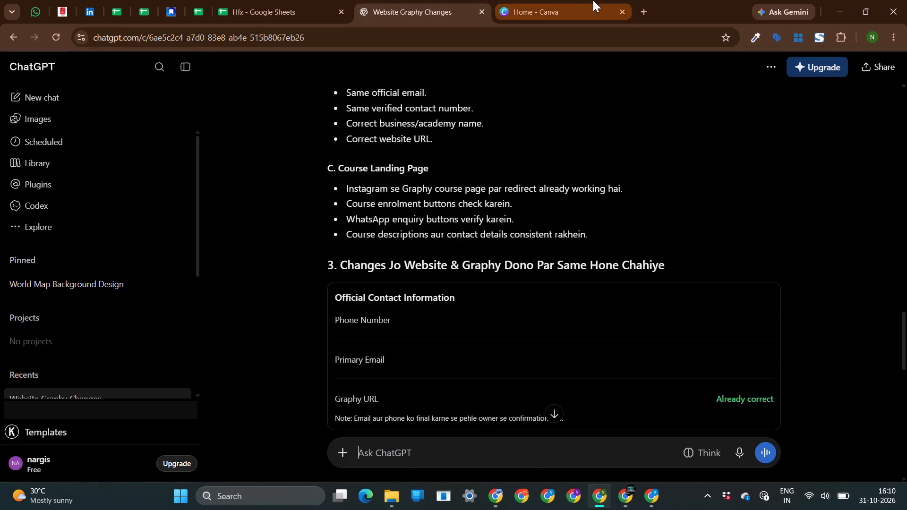
Look through the recent designs under Continue designing once more.
{"action": "scroll", "coordinate": [411, 211], "scroll_direction": "down", "scroll_amount": 6}
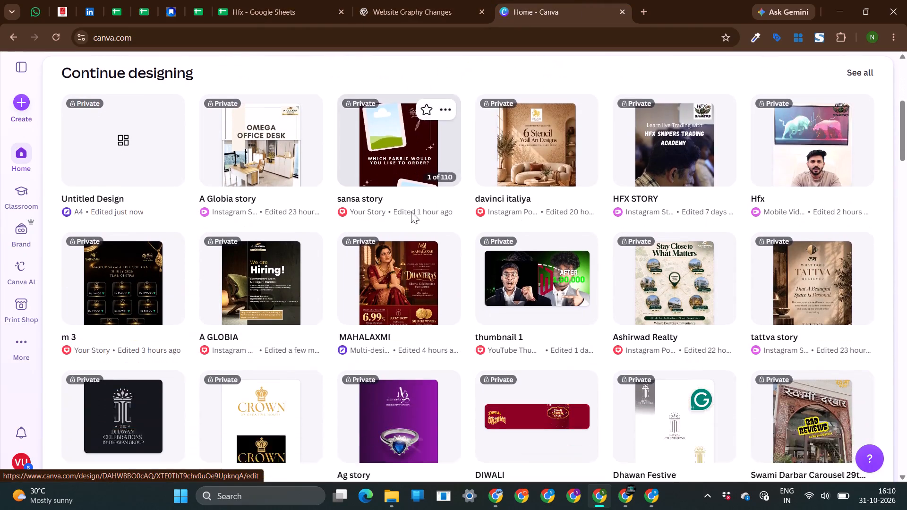
{"action": "scroll", "coordinate": [411, 212], "scroll_direction": "down", "scroll_amount": 10}
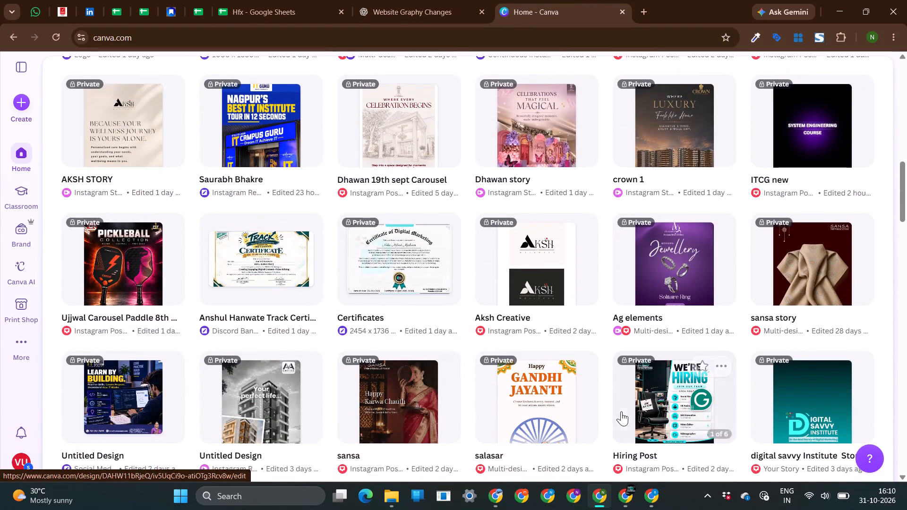
{"action": "scroll", "coordinate": [615, 404], "scroll_direction": "down", "scroll_amount": 4}
{"action": "left_click", "coordinate": [625, 497]}
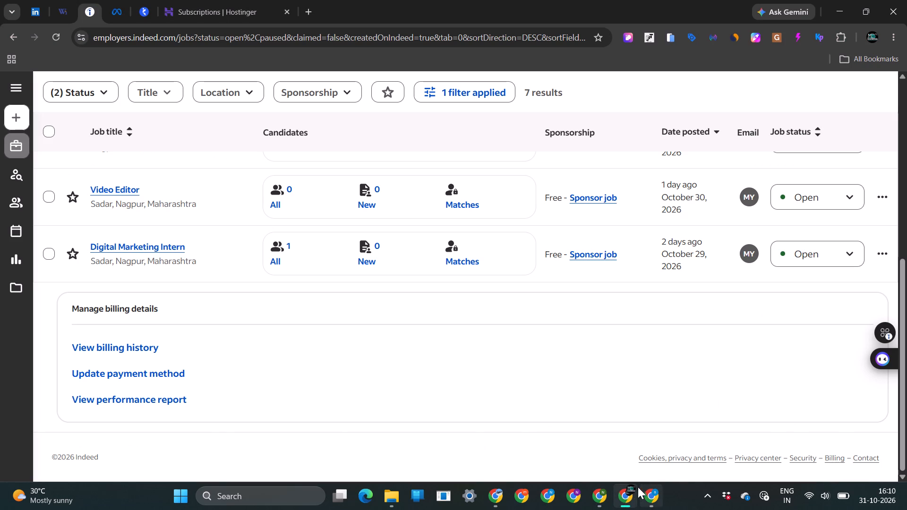
{"action": "left_click", "coordinate": [605, 495]}
Search the Canva designs for "suzuki".
{"action": "scroll", "coordinate": [164, 301], "scroll_direction": "up", "scroll_amount": 6}
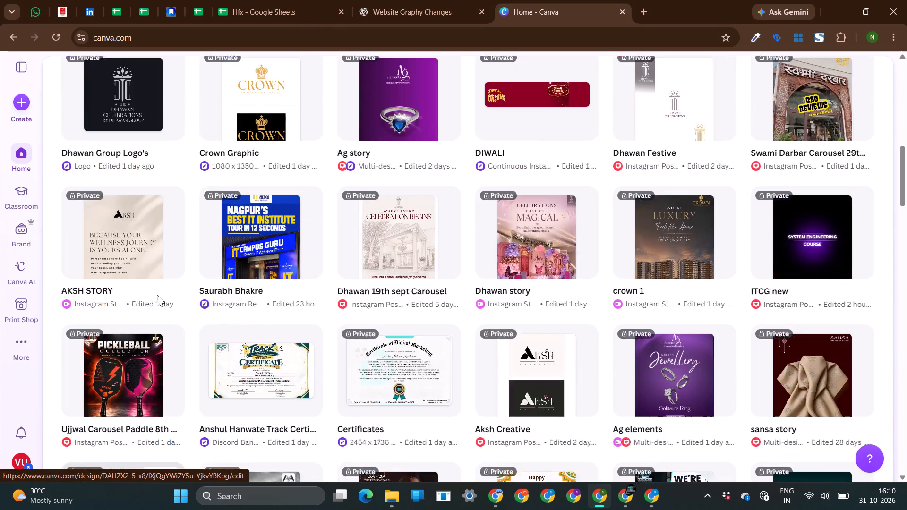
{"action": "scroll", "coordinate": [157, 295], "scroll_direction": "up", "scroll_amount": 18}
{"action": "left_click", "coordinate": [293, 182]}
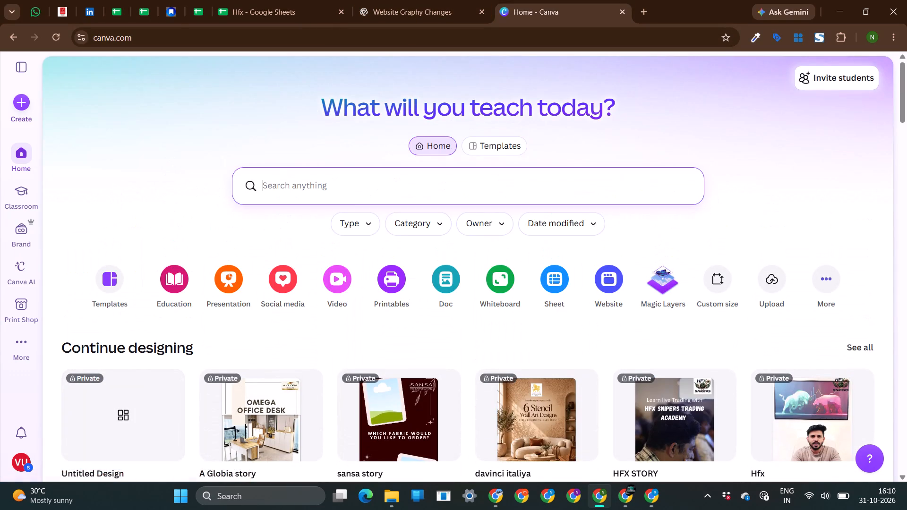
{"action": "key", "text": "s"}
{"action": "key", "text": "u"}
{"action": "key", "text": "z"}
{"action": "key", "text": "u"}
{"action": "type", "text": "ki"}
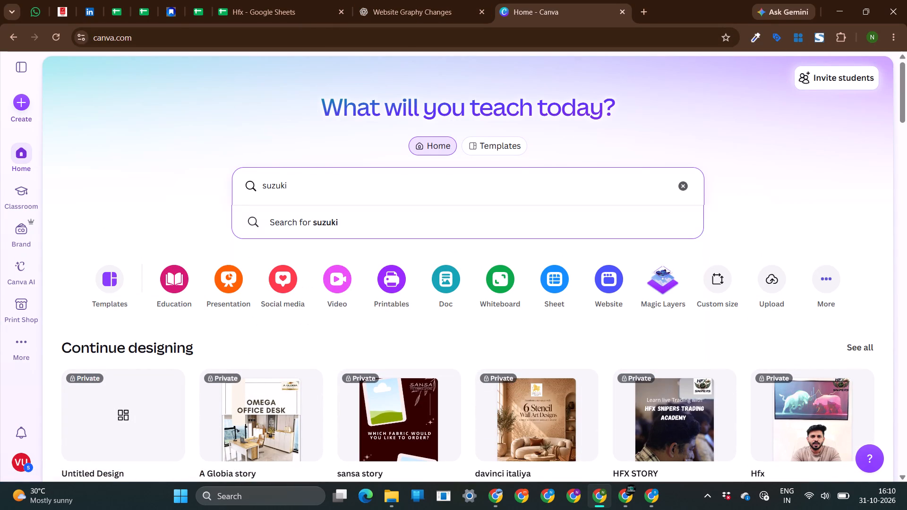
{"action": "key", "text": "Return"}
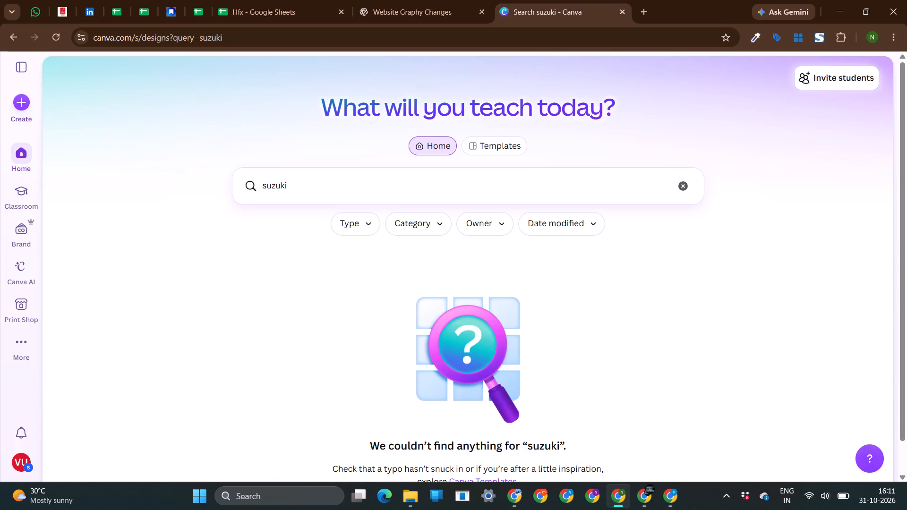
Clear the search term and reselect the current Education team in the account's team list.
{"action": "left_click_drag", "start_coordinate": [310, 186], "coordinate": [206, 195]}
{"action": "key", "text": "BackSpace"}
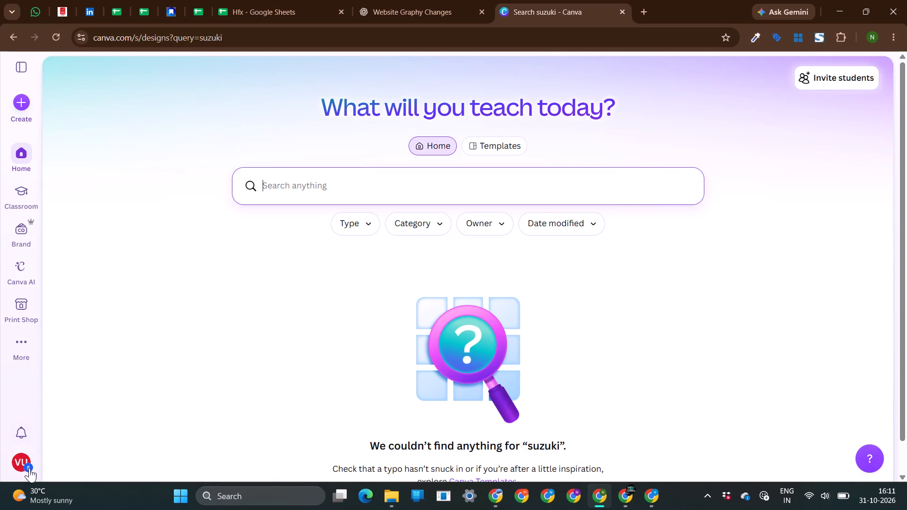
{"action": "left_click", "coordinate": [29, 468]}
{"action": "left_click", "coordinate": [180, 221]}
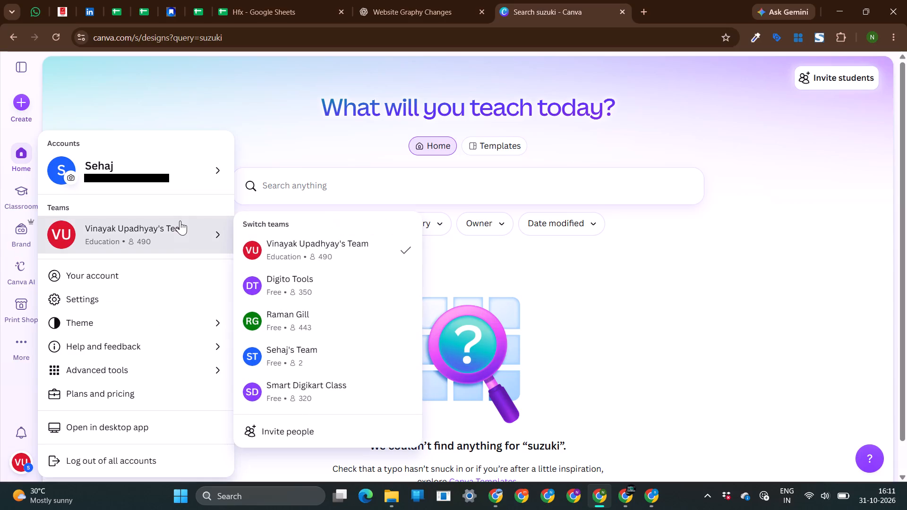
{"action": "left_click", "coordinate": [296, 255]}
{"action": "left_click", "coordinate": [626, 283]}
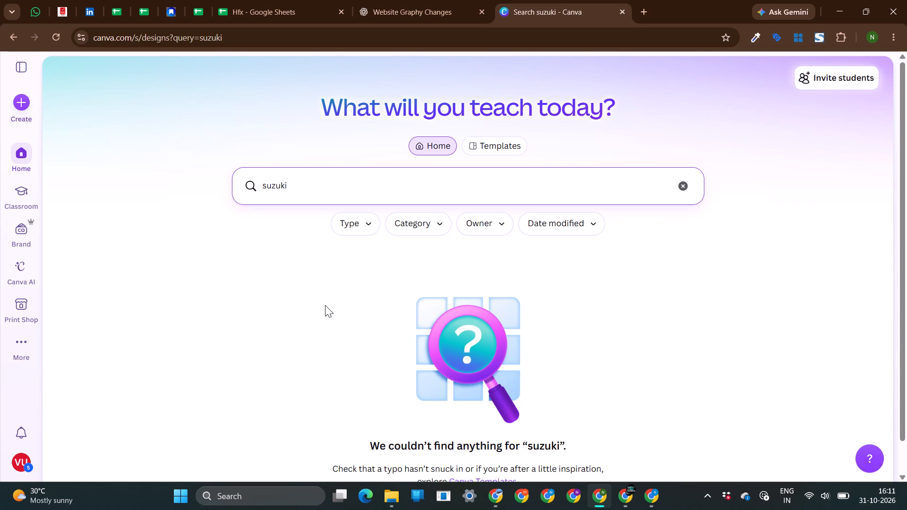
Reset the design search and search for "suzuki" again.
{"action": "left_click", "coordinate": [681, 188]}
{"action": "scroll", "coordinate": [342, 280], "scroll_direction": "down", "scroll_amount": 1}
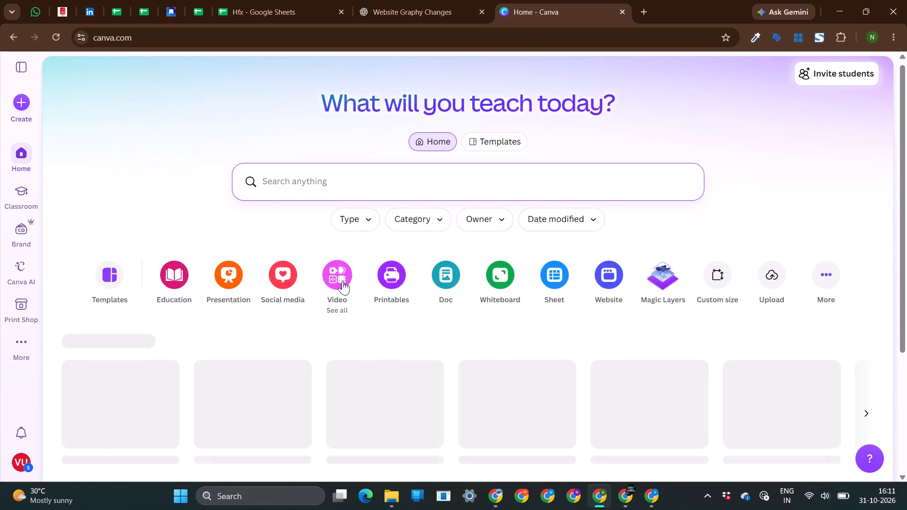
{"action": "scroll", "coordinate": [342, 280], "scroll_direction": "down", "scroll_amount": 2}
{"action": "scroll", "coordinate": [342, 280], "scroll_direction": "up", "scroll_amount": 2}
{"action": "left_click", "coordinate": [301, 194]}
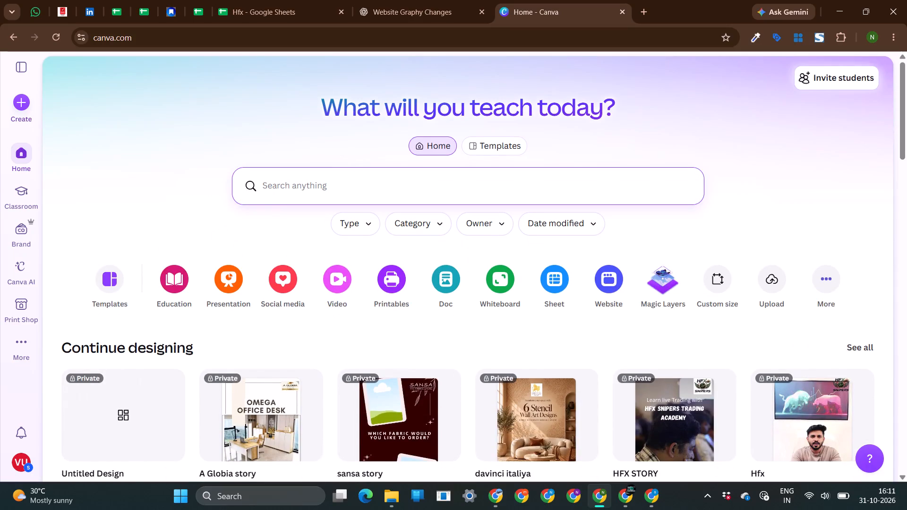
{"action": "type", "text": "suzuki"}
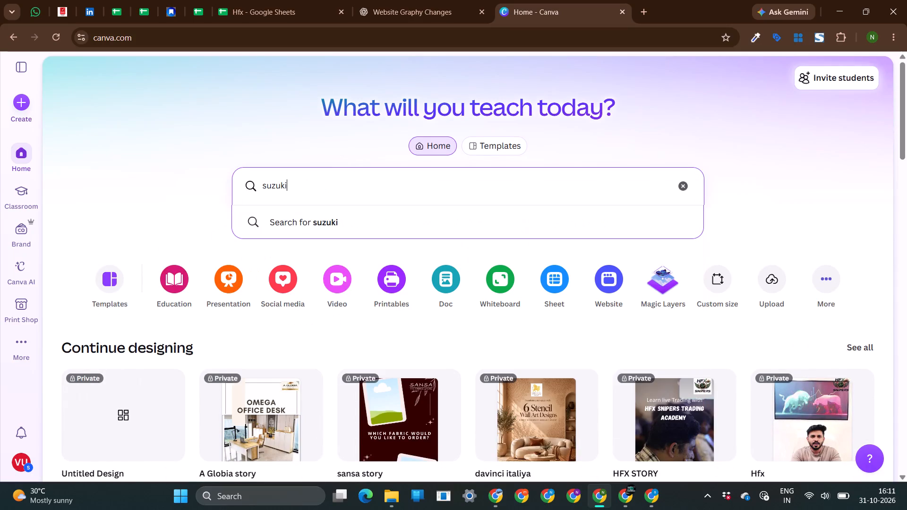
{"action": "left_click", "coordinate": [328, 227]}
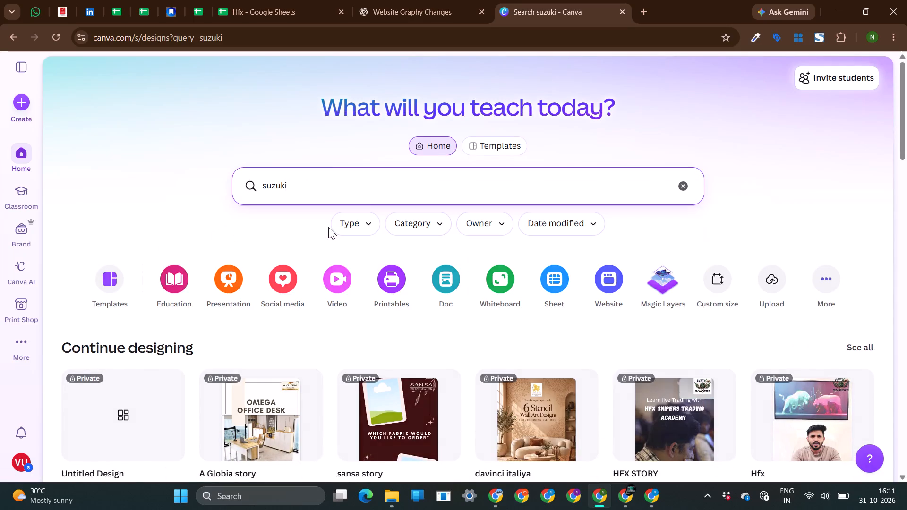
Switch the account to the free team with the RG avatar to see its "suzuki" designs.
{"action": "left_click", "coordinate": [17, 461]}
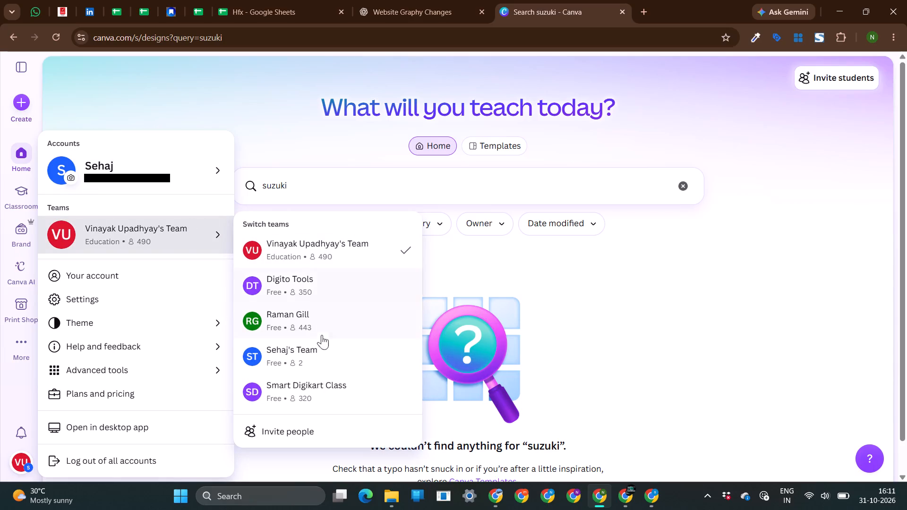
{"action": "left_click", "coordinate": [295, 318]}
{"action": "left_click", "coordinate": [821, 502]}
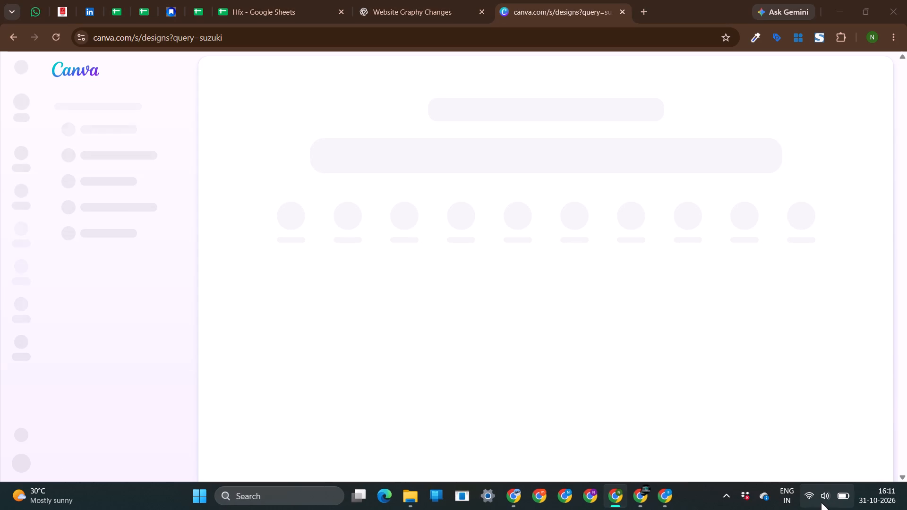
{"action": "left_click", "coordinate": [821, 495]}
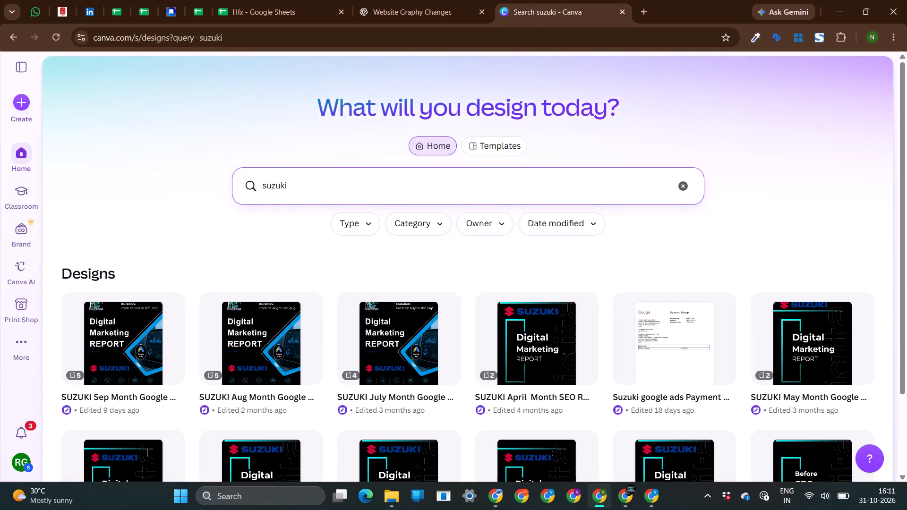
Make a copy of the SUZUKI Sep Month Google ads & SEO Report design and open the copy for editing.
{"action": "left_click", "coordinate": [318, 183]}
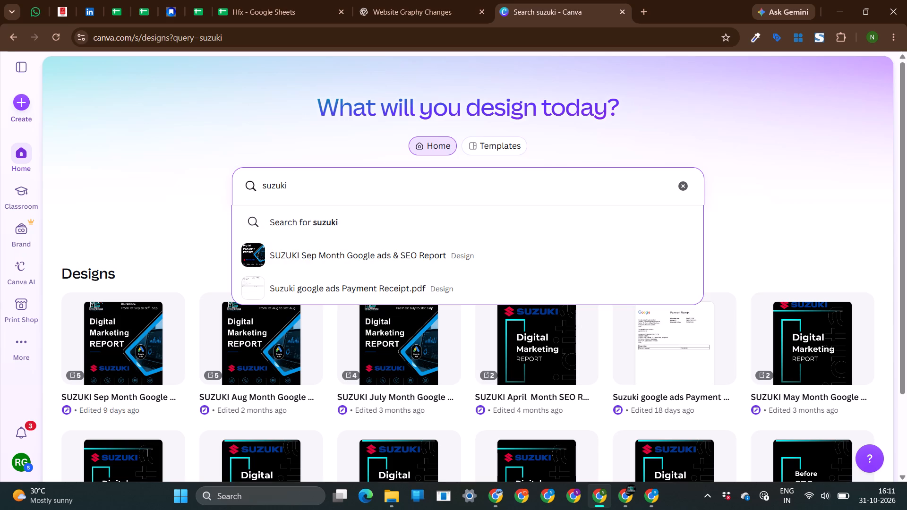
{"action": "left_click", "coordinate": [195, 182]}
{"action": "scroll", "coordinate": [195, 182], "scroll_direction": "down", "scroll_amount": 1}
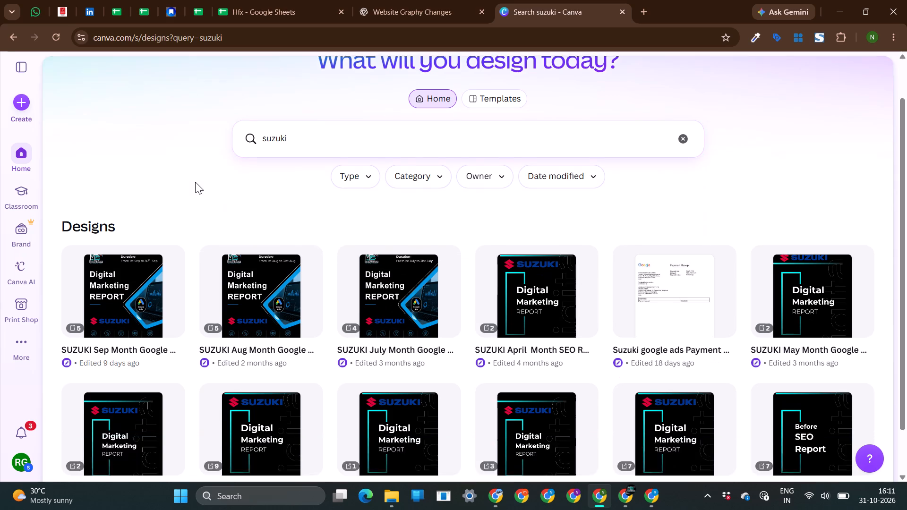
{"action": "scroll", "coordinate": [195, 182], "scroll_direction": "down", "scroll_amount": 1}
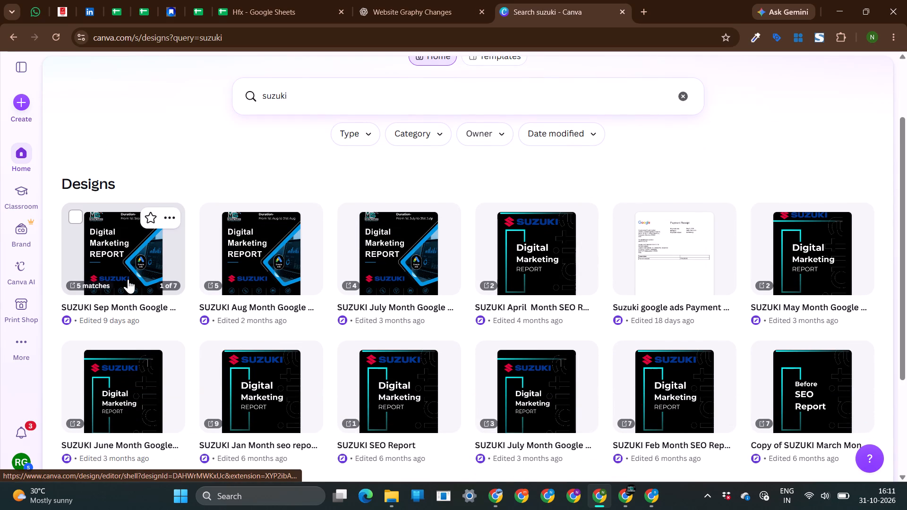
{"action": "left_click", "coordinate": [877, 493]}
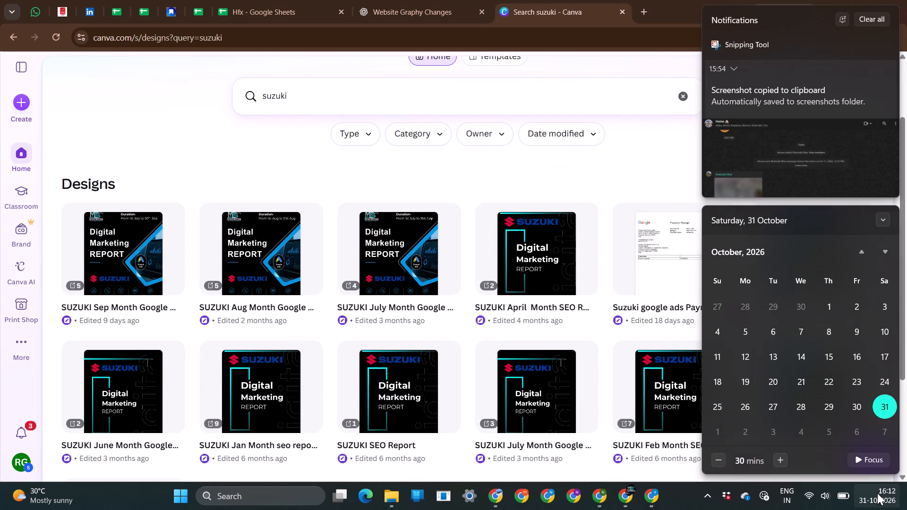
{"action": "left_click", "coordinate": [433, 170]}
{"action": "left_click", "coordinate": [171, 219]}
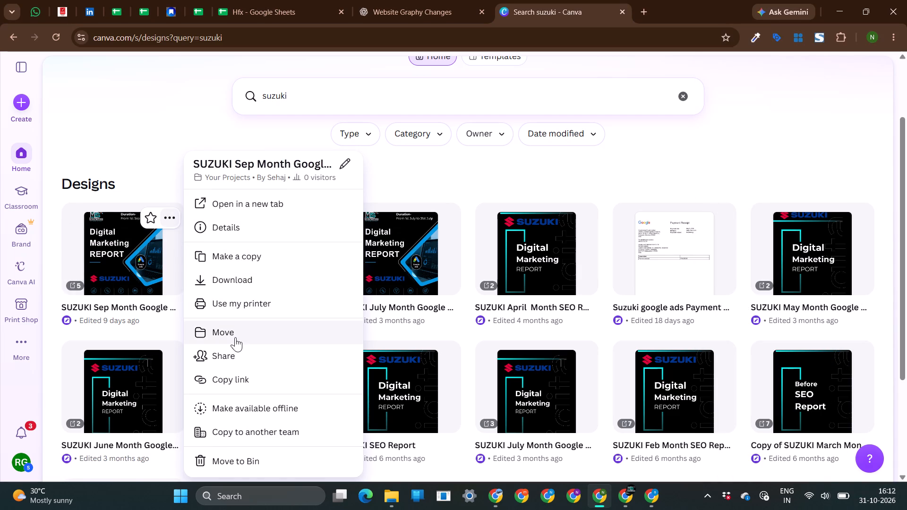
{"action": "left_click", "coordinate": [231, 260]}
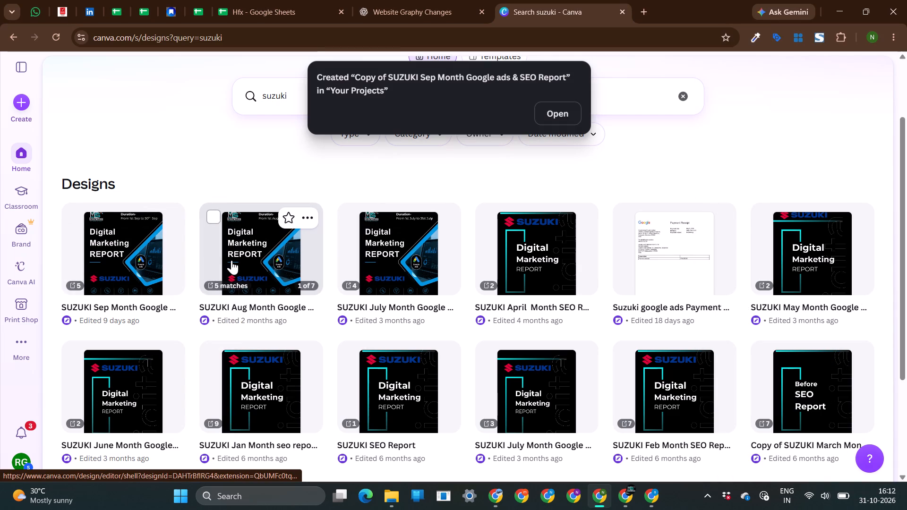
{"action": "left_click", "coordinate": [563, 108]}
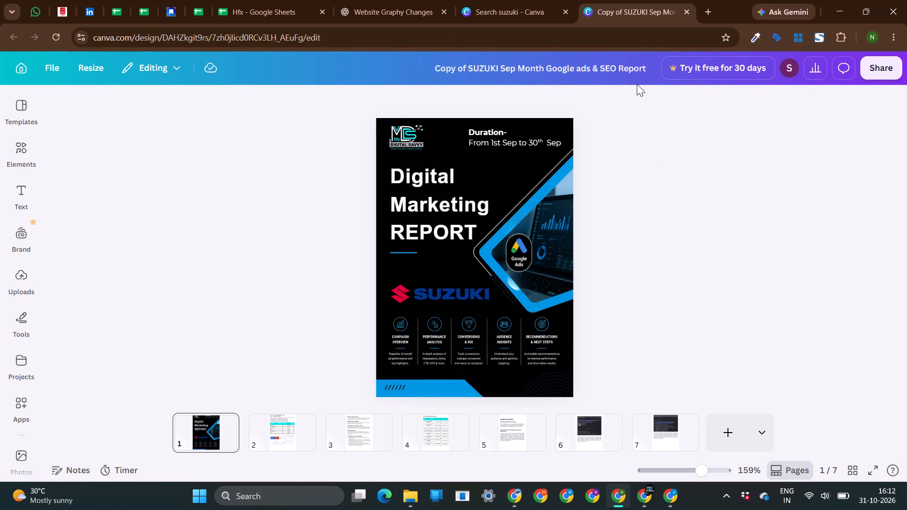
Remove the word "Sep" from the copied design's title.
{"action": "left_click", "coordinate": [613, 68]}
{"action": "left_click", "coordinate": [518, 69]}
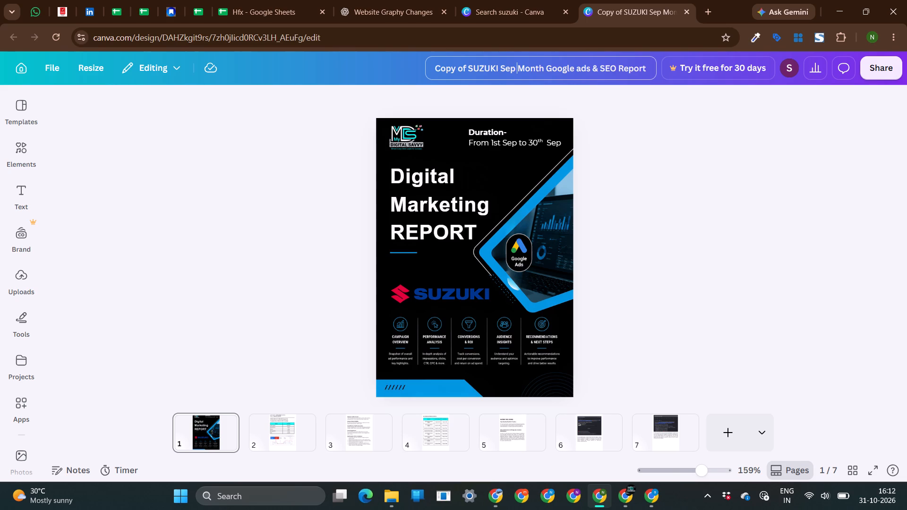
{"action": "key", "text": "BackSpace"}
{"action": "key", "text": "BackSpace"}
{"action": "key", "text": "BackSpace"}
{"action": "key", "text": "BackSpace"}
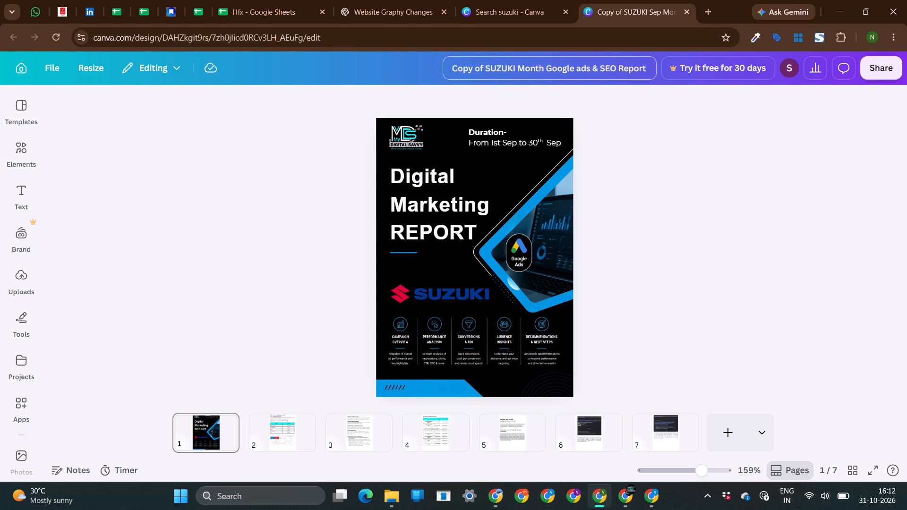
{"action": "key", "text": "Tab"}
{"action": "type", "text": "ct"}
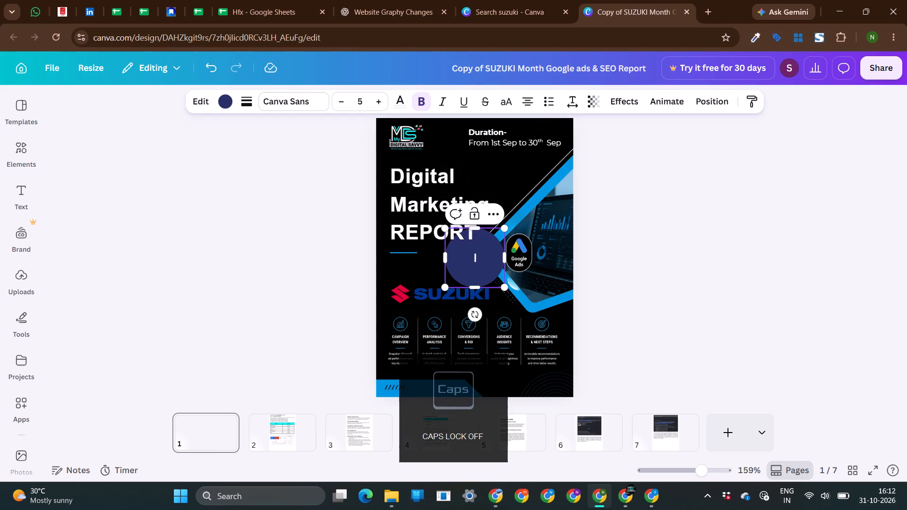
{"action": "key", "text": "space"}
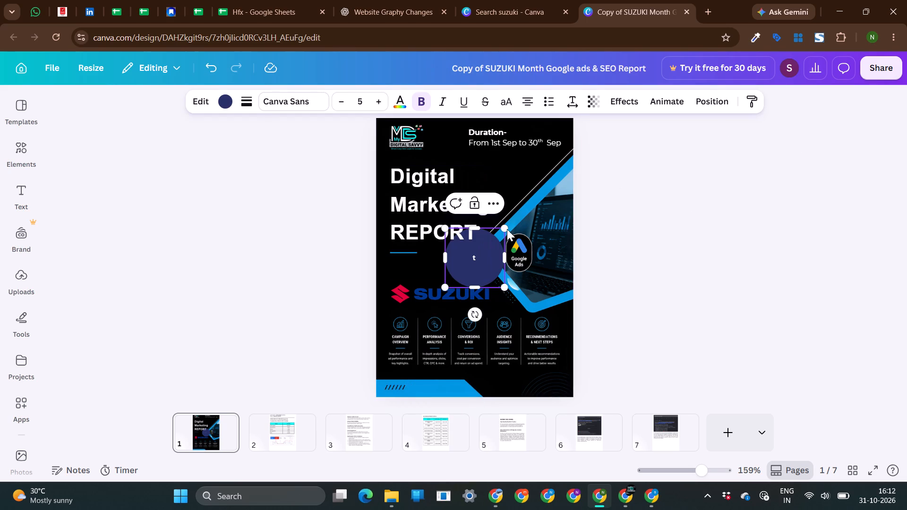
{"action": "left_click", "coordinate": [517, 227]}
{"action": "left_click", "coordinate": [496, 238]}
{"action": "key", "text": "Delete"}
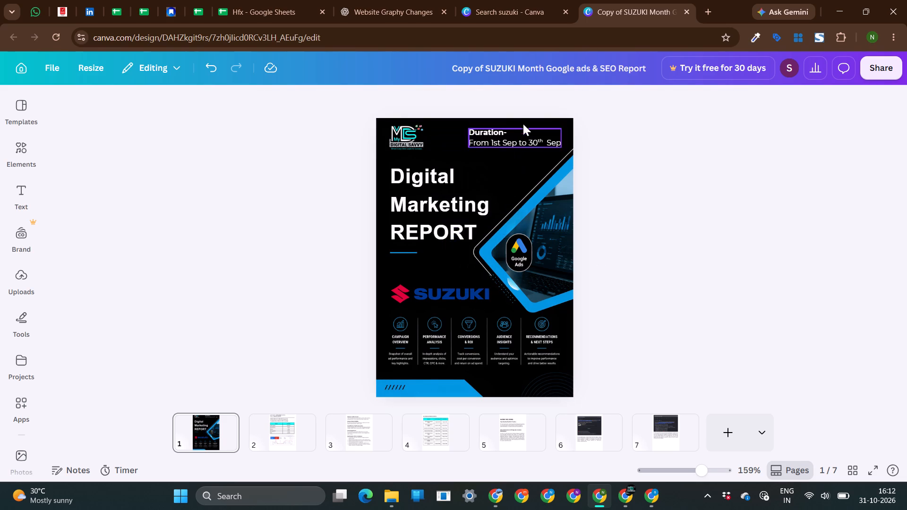
Drop "Copy of" and add "Oct" so the design is titled "SUZUKI Oct Month Google ads & SEO Report".
{"action": "left_click", "coordinate": [510, 59]}
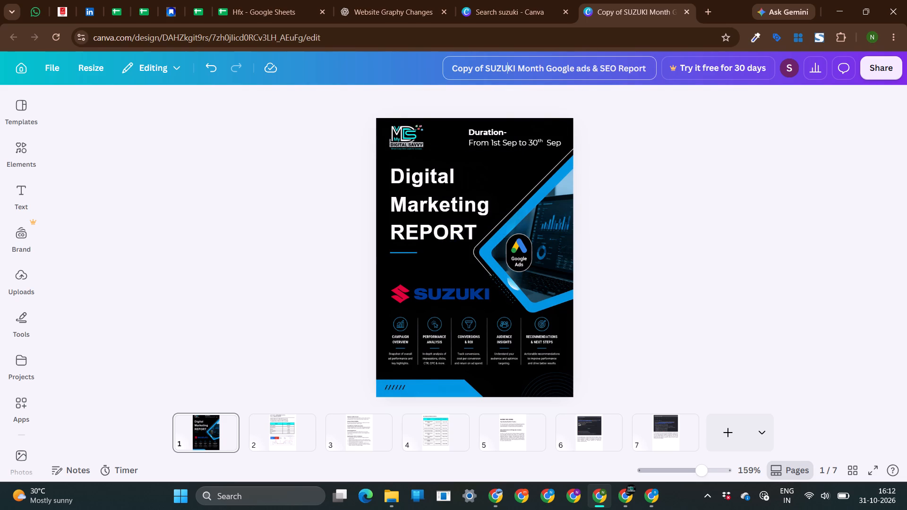
{"action": "left_click_drag", "start_coordinate": [487, 68], "coordinate": [436, 72]}
{"action": "key", "text": "BackSpace"}
{"action": "key", "text": "Right"}
{"action": "key", "text": "Right"}
{"action": "key", "text": "Right"}
{"action": "key", "text": "Right"}
{"action": "key", "text": "Right"}
{"action": "key", "text": "Right"}
{"action": "key", "text": "Right"}
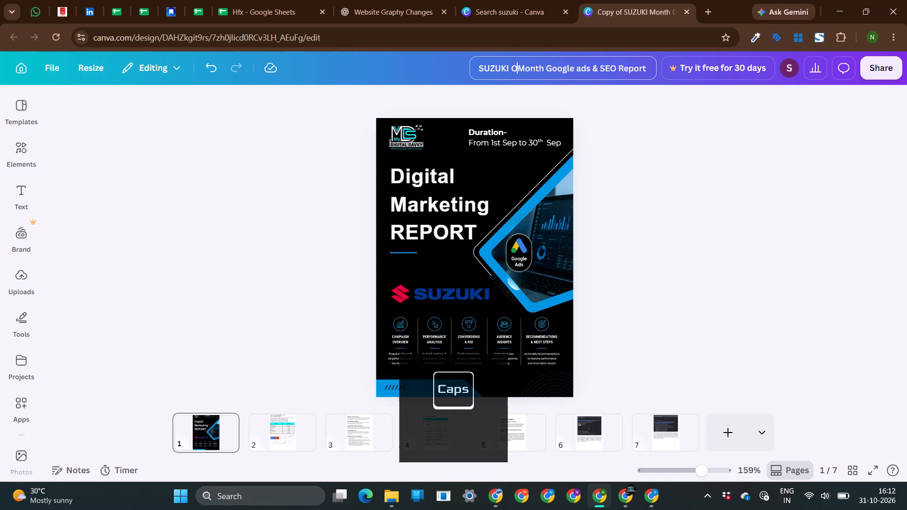
{"action": "key", "text": "c"}
{"action": "type", "text": "t"}
{"action": "key", "text": "space"}
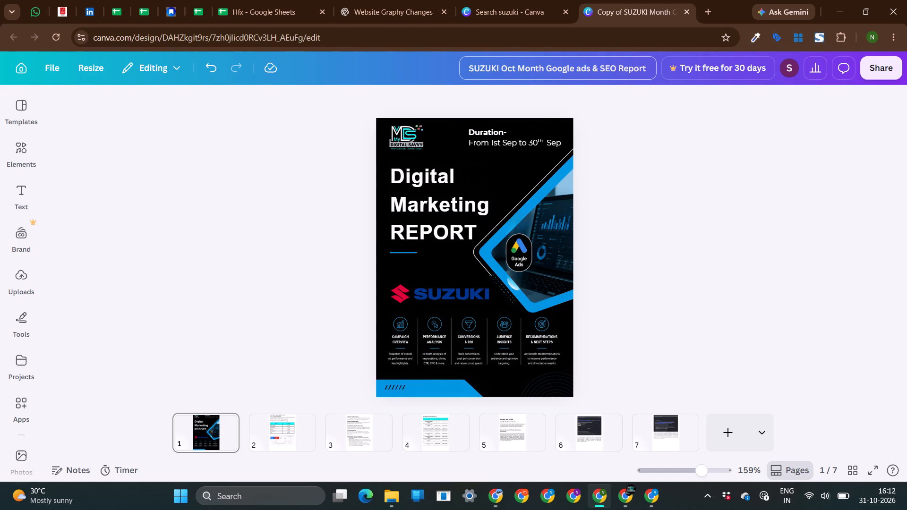
{"action": "left_click", "coordinate": [623, 203]}
Change the start date in the cover page's Duration text to "1st Oct".
{"action": "double_click", "coordinate": [522, 146]}
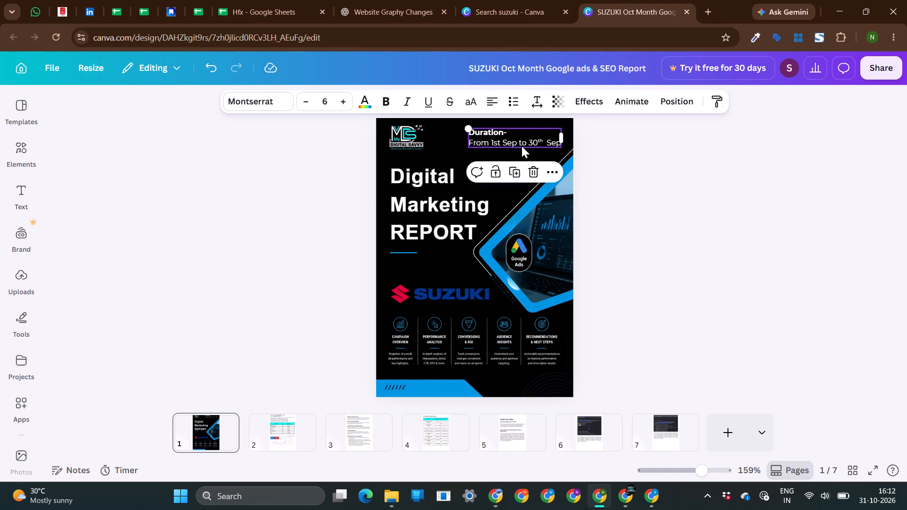
{"action": "left_click", "coordinate": [495, 142]}
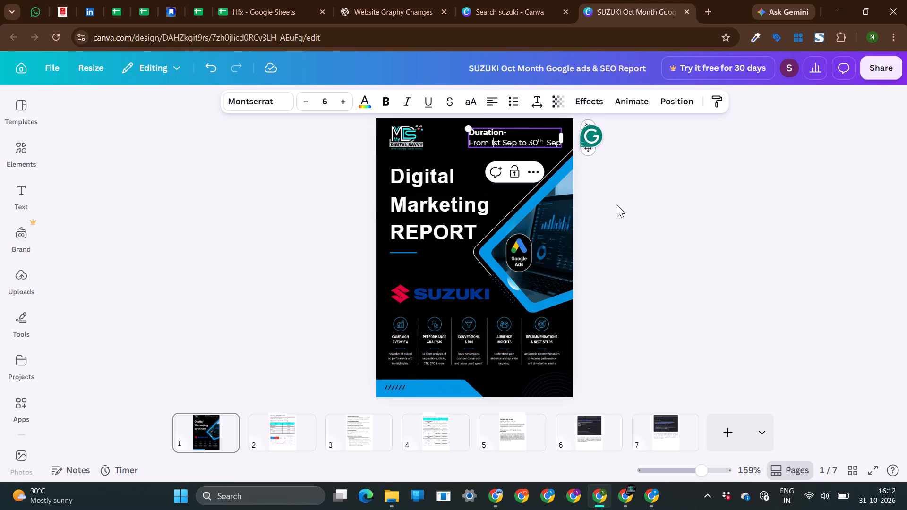
{"action": "left_click", "coordinate": [519, 143]}
{"action": "key", "text": "BackSpace"}
{"action": "key", "text": "BackSpace"}
{"action": "key", "text": "BackSpace"}
{"action": "key", "text": "BackSpace"}
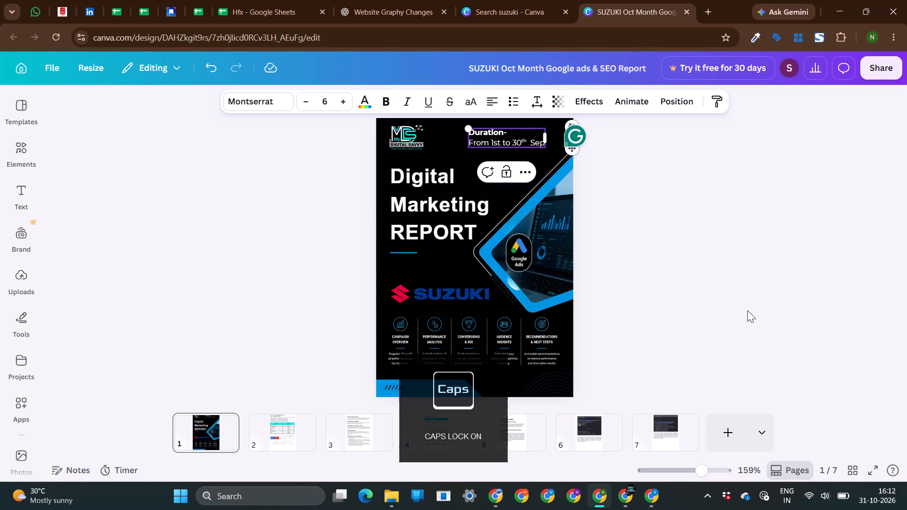
{"action": "key", "text": "o"}
{"action": "type", "text": "ct"}
{"action": "key", "text": "space"}
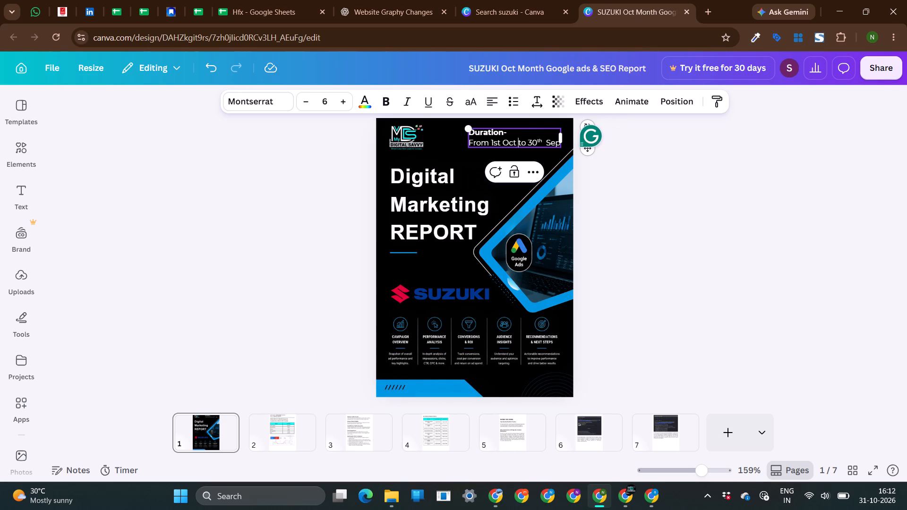
Change the end date in the cover page's Duration text to "31st Oct".
{"action": "left_click", "coordinate": [549, 144]}
{"action": "key", "text": "Right"}
{"action": "key", "text": "Right"}
{"action": "key", "text": "BackSpace"}
{"action": "key", "text": "BackSpace"}
{"action": "key", "text": "BackSpace"}
{"action": "key", "text": "BackSpace"}
{"action": "key", "text": "BackSpace"}
{"action": "key", "text": "BackSpace"}
{"action": "key", "text": "BackSpace"}
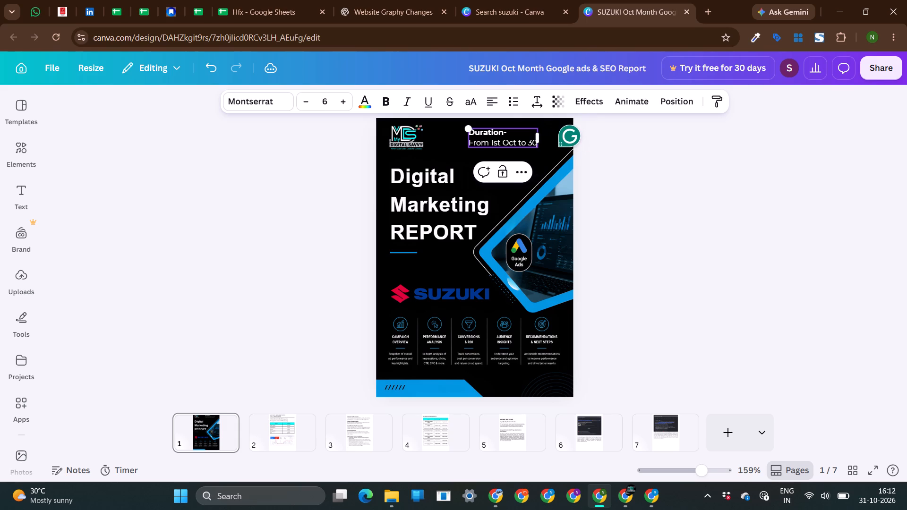
{"action": "key", "text": "1"}
{"action": "key", "text": "BackSpace"}
{"action": "key", "text": "BackSpace"}
{"action": "type", "text": "1st"}
{"action": "key", "text": "space"}
{"action": "type", "text": "oct"}
{"action": "key", "text": "BackSpace"}
{"action": "key", "text": "BackSpace"}
{"action": "key", "text": "BackSpace"}
{"action": "key", "text": "BackSpace"}
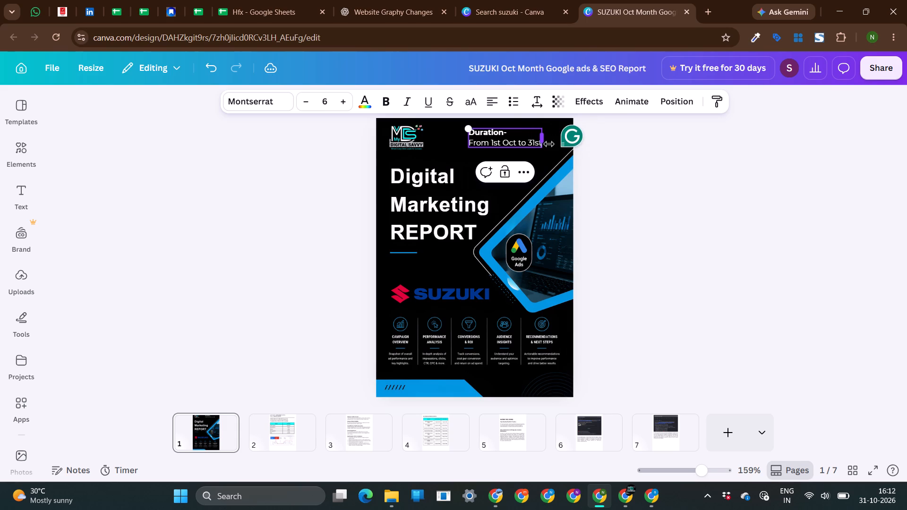
{"action": "key", "text": "space"}
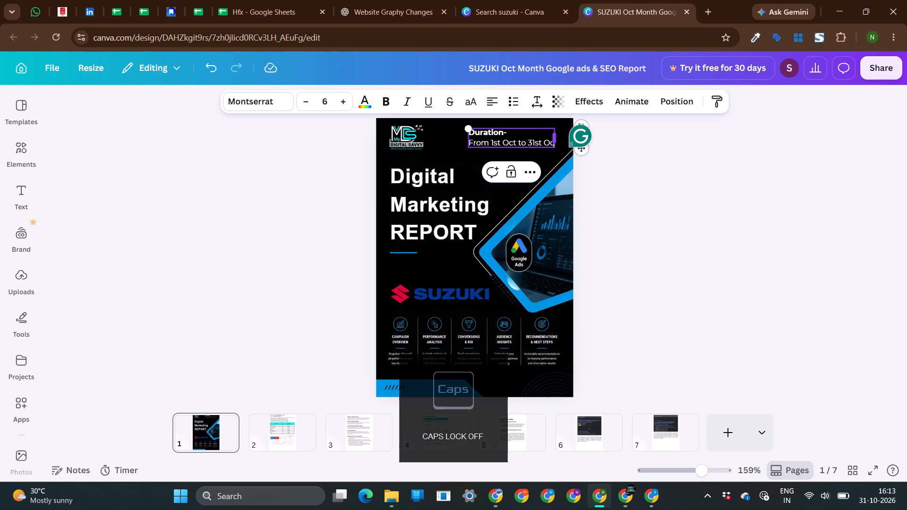
On page 2, change the report month in the client heading to "Oct Month", with "Oct" in bold.
{"action": "left_click", "coordinate": [277, 439]}
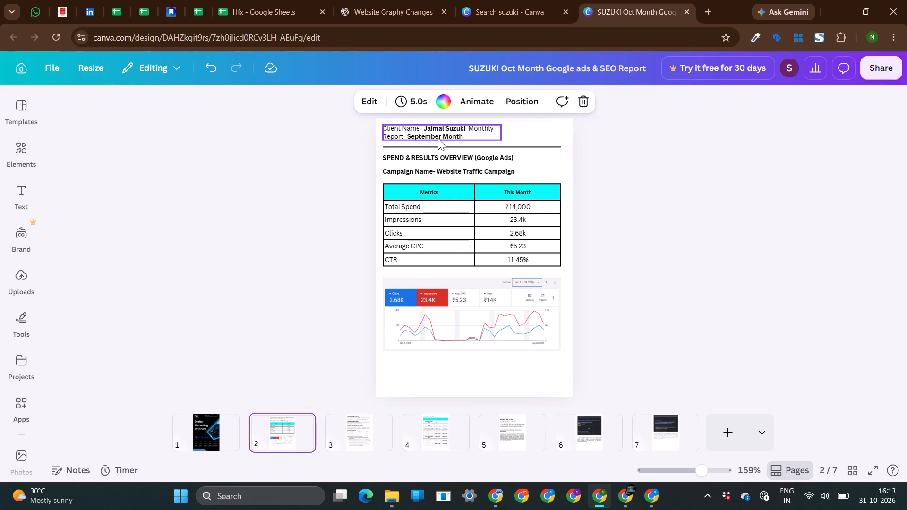
{"action": "double_click", "coordinate": [428, 137]}
{"action": "left_click_drag", "start_coordinate": [443, 135], "coordinate": [408, 136]}
{"action": "key", "text": "BackSpace"}
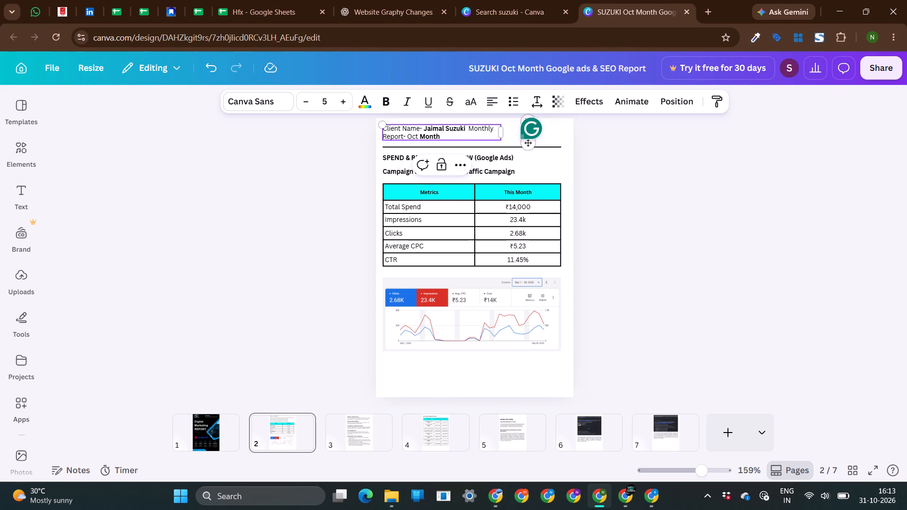
{"action": "left_click_drag", "start_coordinate": [418, 134], "coordinate": [407, 134]}
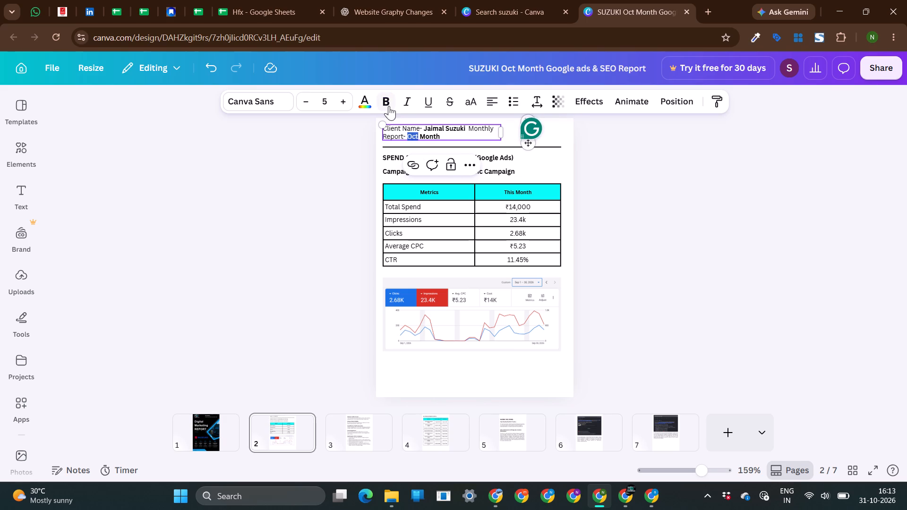
{"action": "left_click", "coordinate": [389, 106]}
{"action": "left_click", "coordinate": [422, 139]}
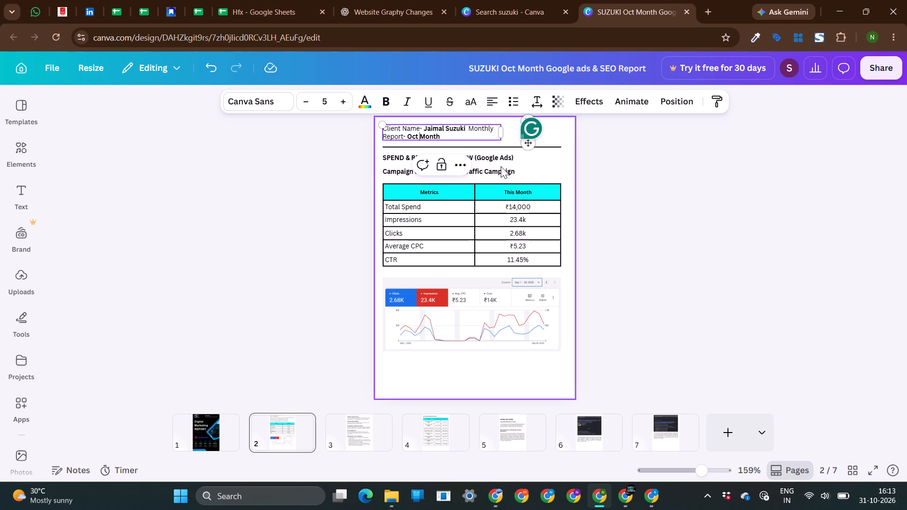
{"action": "left_click", "coordinate": [501, 168]}
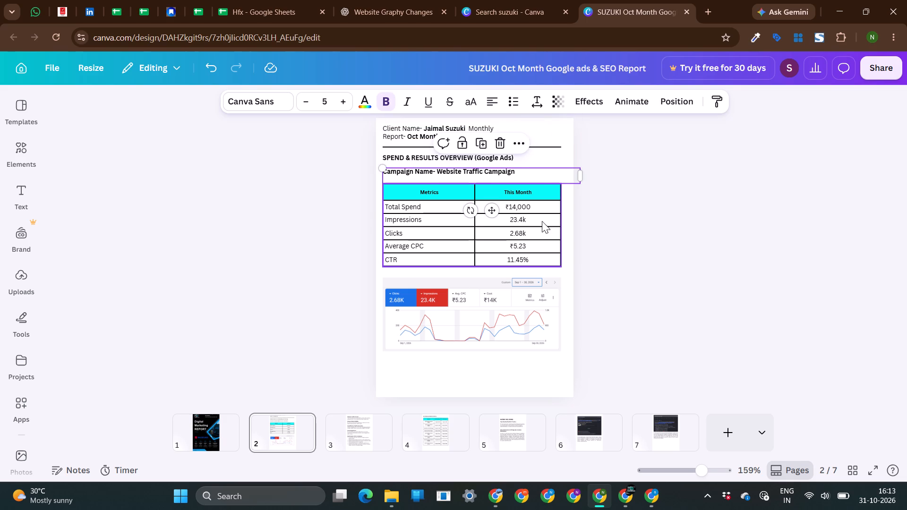
Remove the September Google Ads chart image from below the metrics table on page 2.
{"action": "left_click", "coordinate": [542, 226]}
{"action": "left_click", "coordinate": [404, 273]}
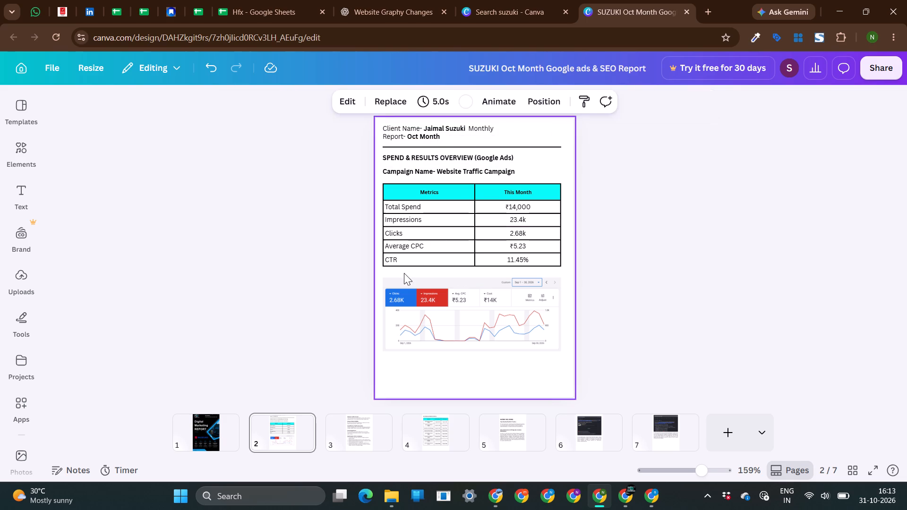
{"action": "left_click", "coordinate": [440, 317]}
{"action": "left_click_drag", "start_coordinate": [440, 317], "coordinate": [705, 318]}
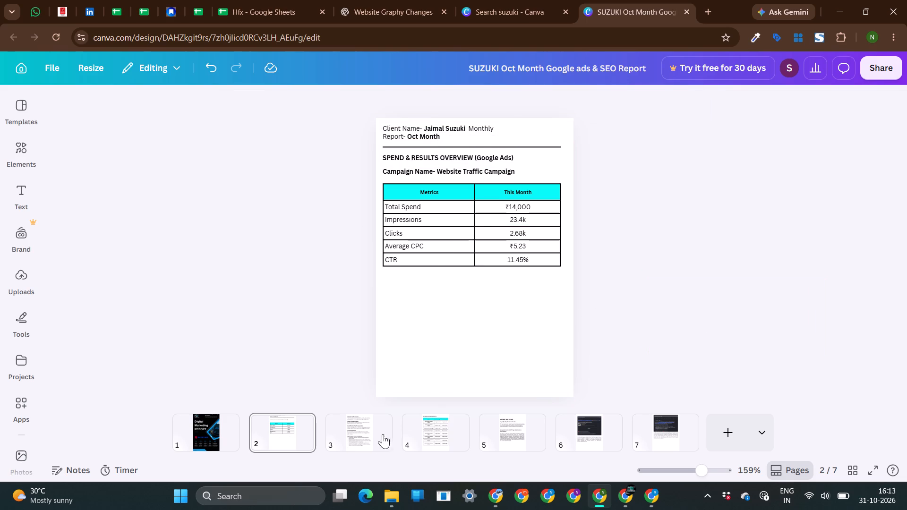
{"action": "left_click", "coordinate": [377, 440]}
{"action": "left_click", "coordinate": [305, 428]}
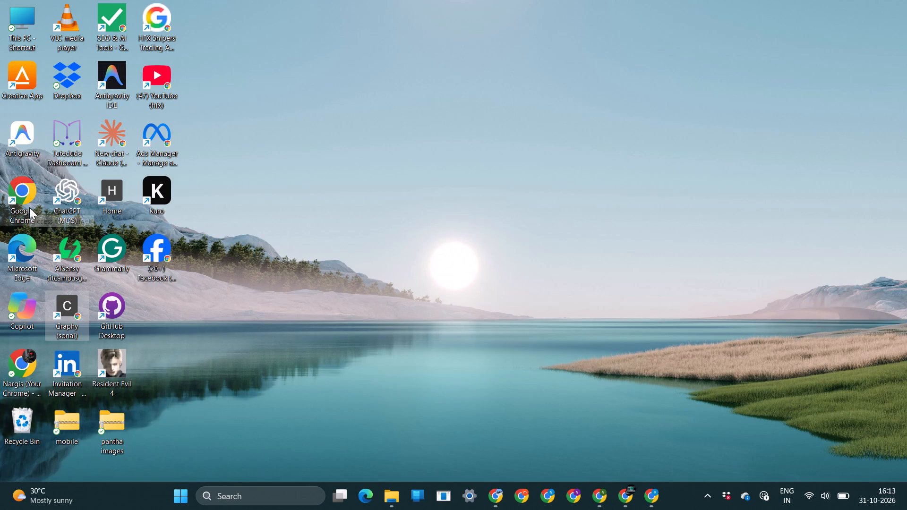
Switch to the Chrome profile that holds the client's ads account and open its Google Ads overview.
{"action": "double_click", "coordinate": [29, 207]}
{"action": "scroll", "coordinate": [519, 236], "scroll_direction": "down", "scroll_amount": 9}
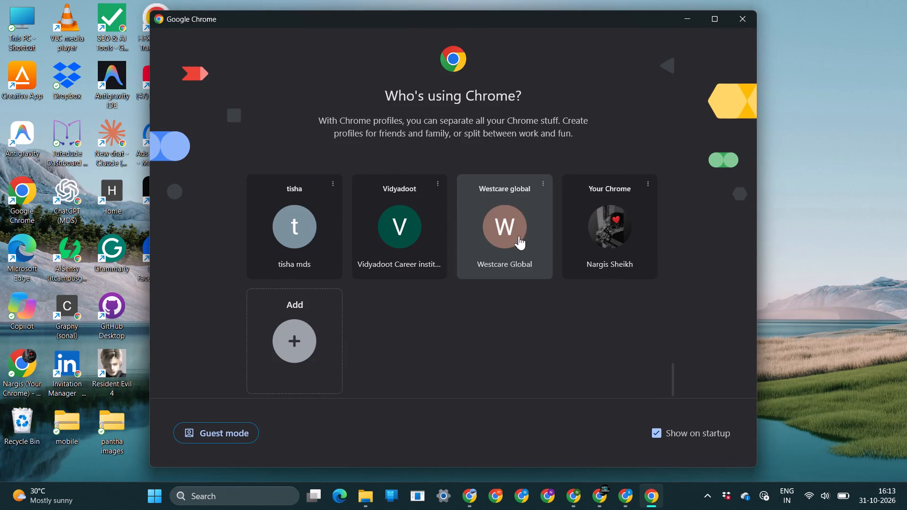
{"action": "scroll", "coordinate": [377, 247], "scroll_direction": "up", "scroll_amount": 2}
{"action": "left_click", "coordinate": [430, 249]}
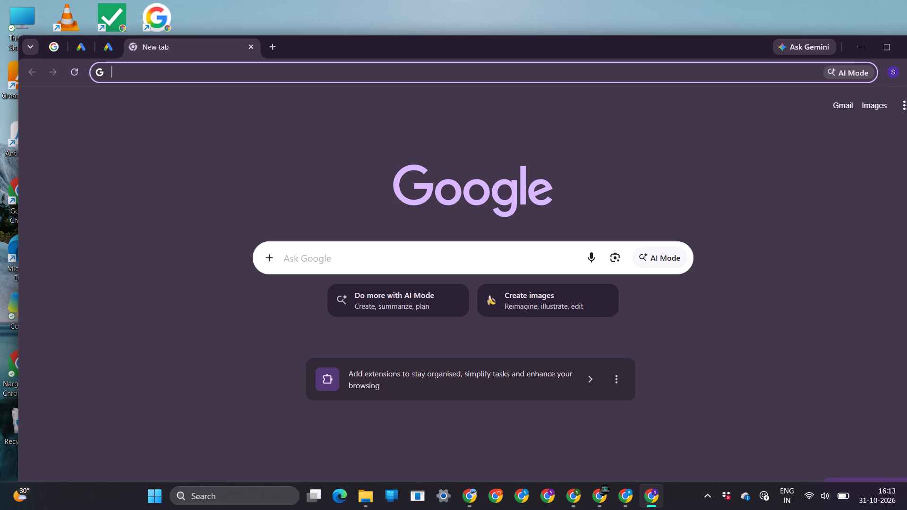
{"action": "left_click", "coordinate": [108, 51]}
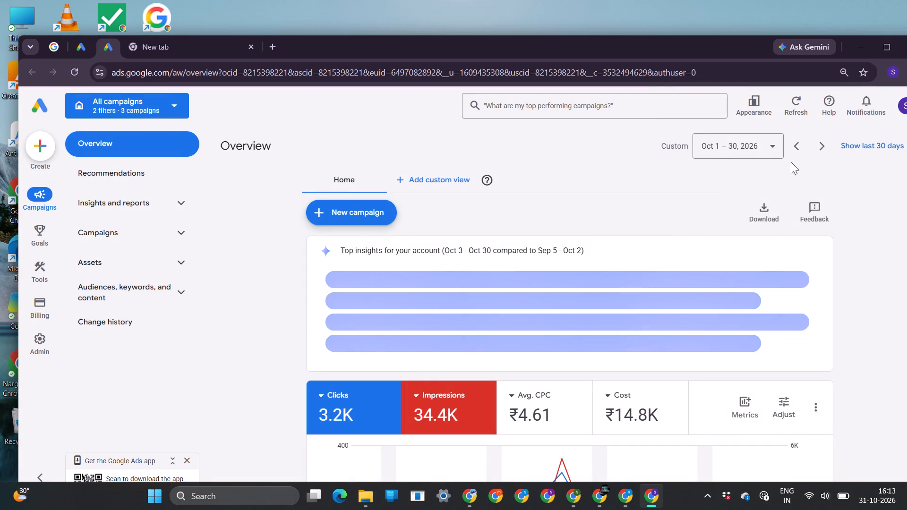
Set the Google Ads overview's custom date range to Oct 1 – 31, 2026, and dismiss the suggestions banner.
{"action": "left_click", "coordinate": [747, 144]}
{"action": "scroll", "coordinate": [840, 402], "scroll_direction": "down", "scroll_amount": 2}
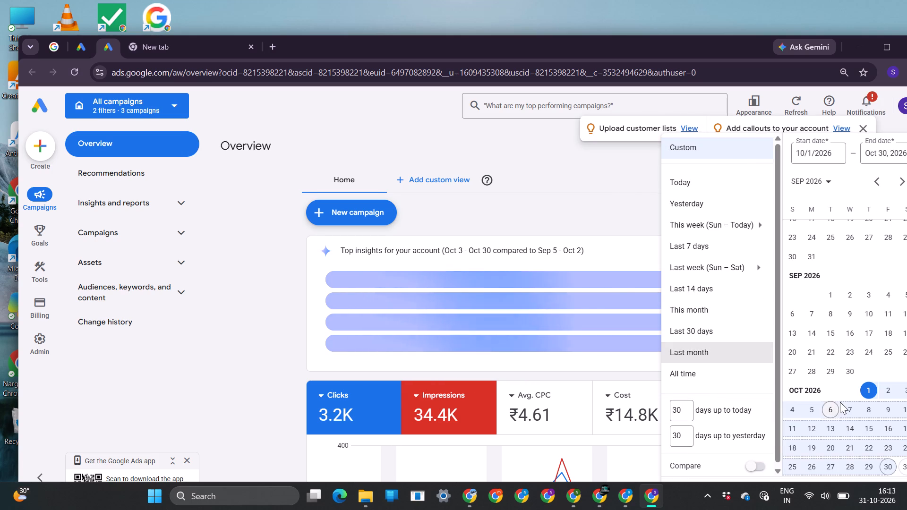
{"action": "scroll", "coordinate": [871, 450], "scroll_direction": "left", "scroll_amount": 2}
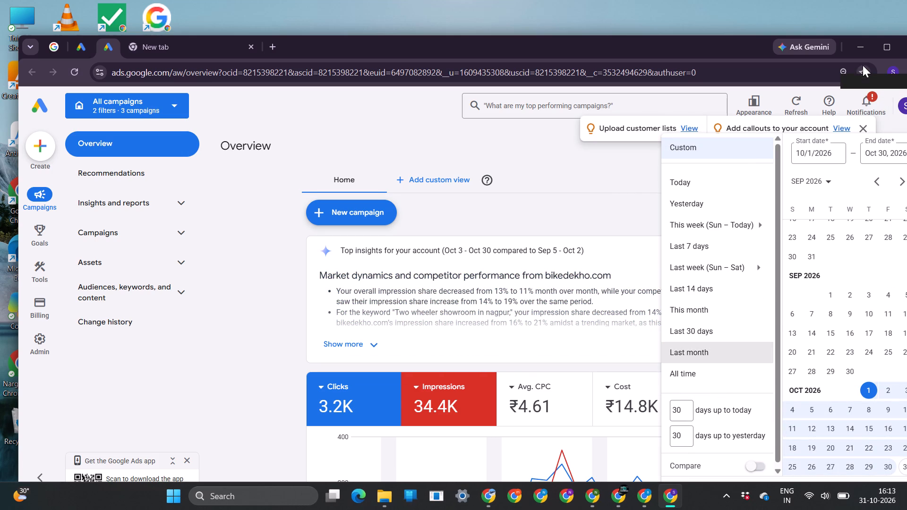
{"action": "left_click", "coordinate": [885, 39]}
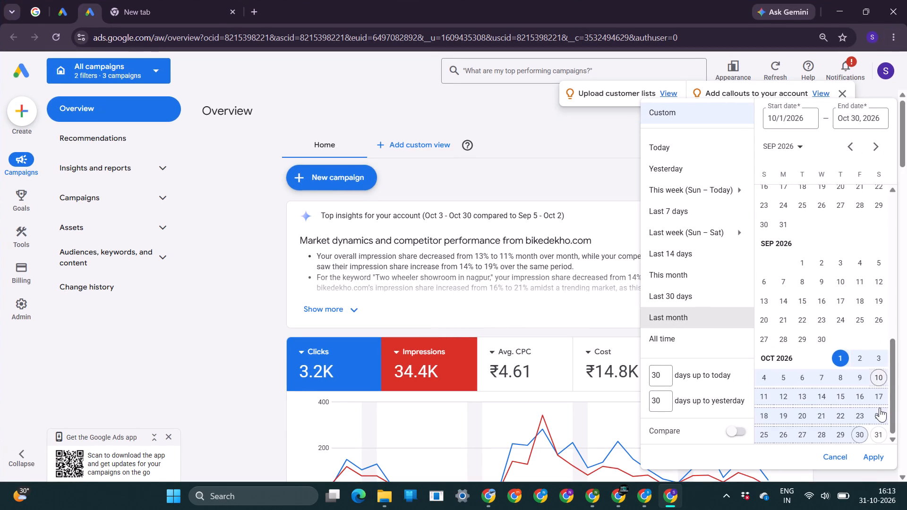
{"action": "left_click", "coordinate": [878, 442]}
{"action": "left_click", "coordinate": [842, 357]}
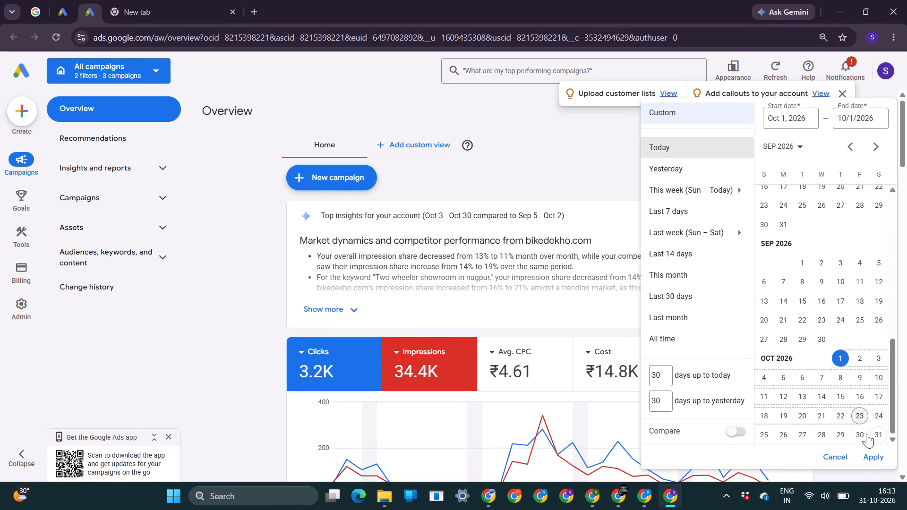
{"action": "left_click", "coordinate": [881, 437]}
{"action": "left_click", "coordinate": [875, 458]}
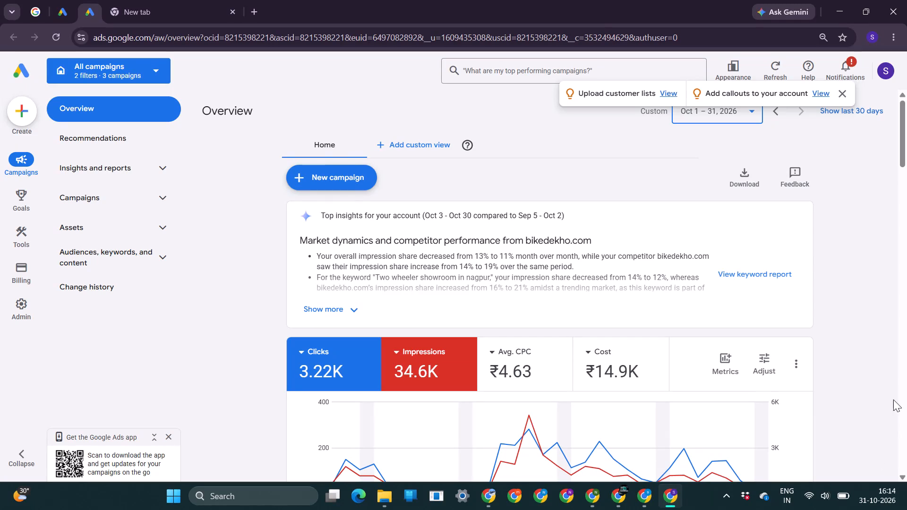
{"action": "left_click", "coordinate": [844, 91]}
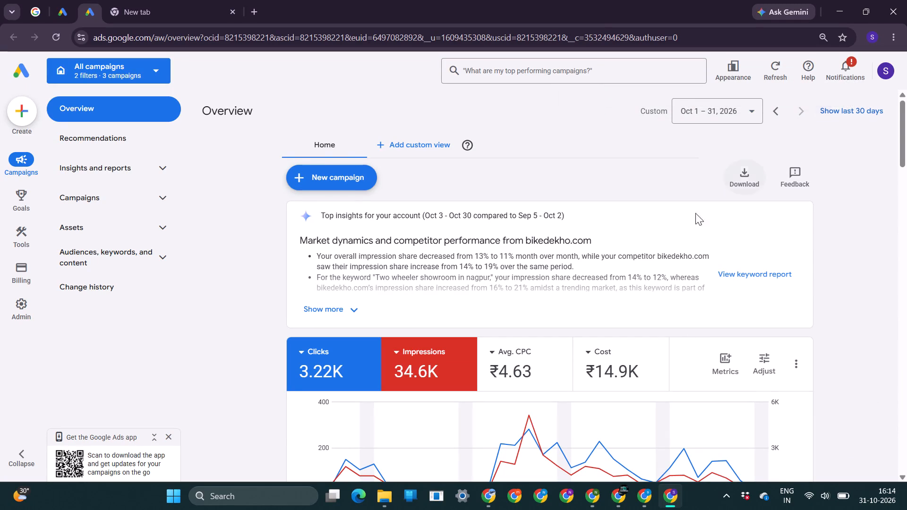
Capture a screenshot of the October performance card, including the date range, metric tiles and graph.
{"action": "scroll", "coordinate": [687, 224], "scroll_direction": "down", "scroll_amount": 4}
{"action": "scroll", "coordinate": [687, 224], "scroll_direction": "up", "scroll_amount": 1}
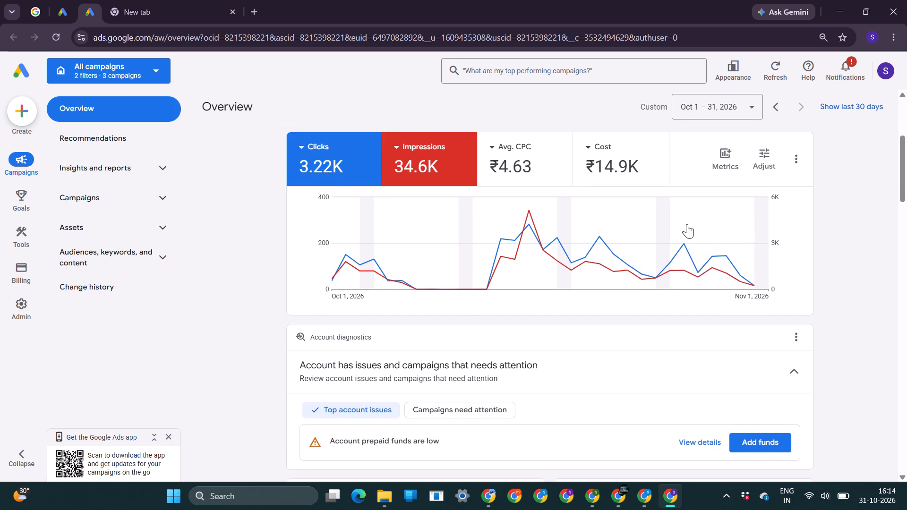
{"action": "scroll", "coordinate": [687, 224], "scroll_direction": "up", "scroll_amount": 1}
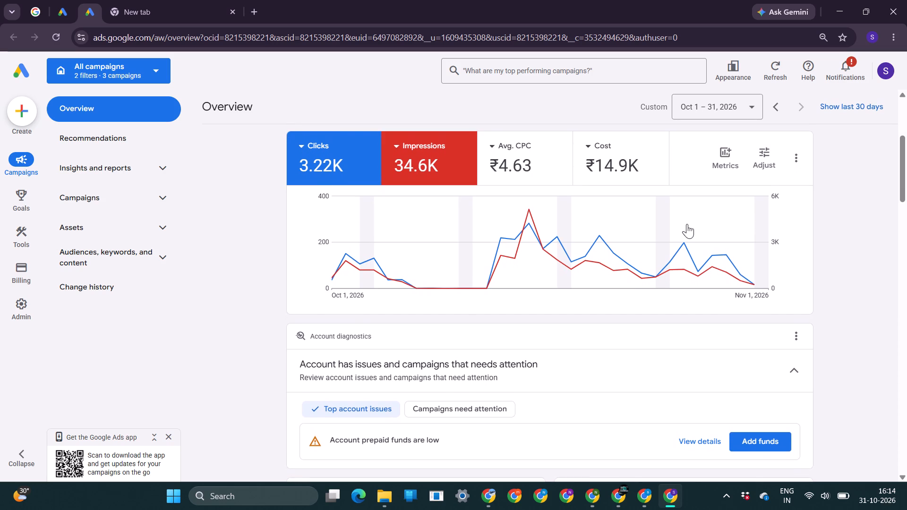
{"action": "key", "text": "Print"}
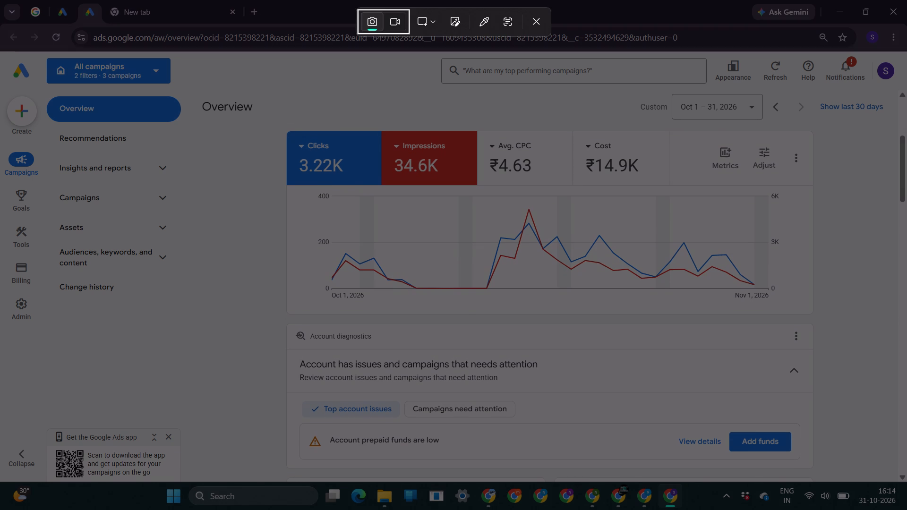
{"action": "left_click_drag", "start_coordinate": [282, 84], "coordinate": [822, 352]}
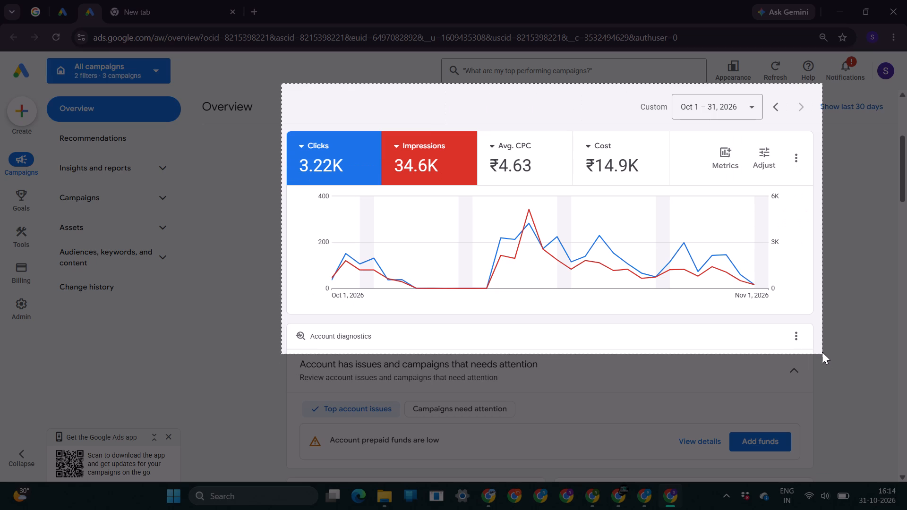
{"action": "left_click_drag", "start_coordinate": [822, 352], "coordinate": [819, 317]}
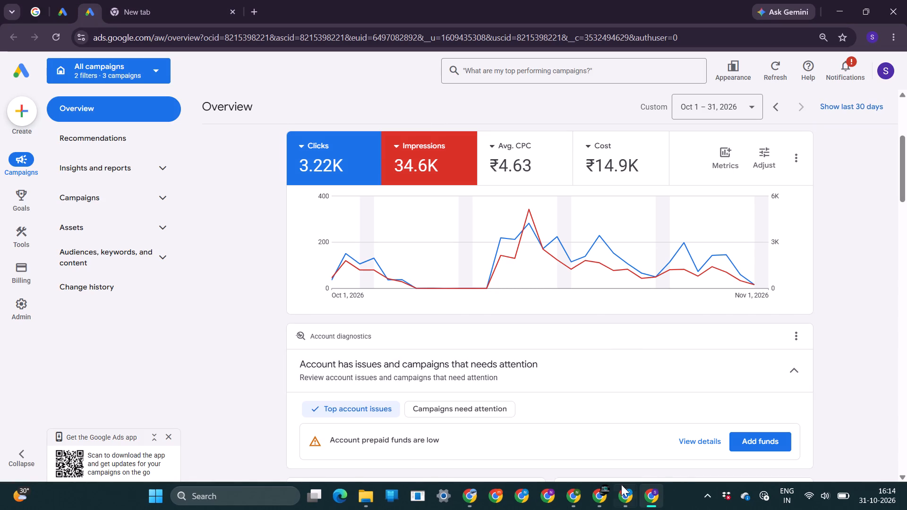
In the Canva report, paste the October chart screenshot below page 2's metrics table and enlarge it to the table's width.
{"action": "left_click", "coordinate": [576, 496]}
{"action": "left_click", "coordinate": [370, 324]}
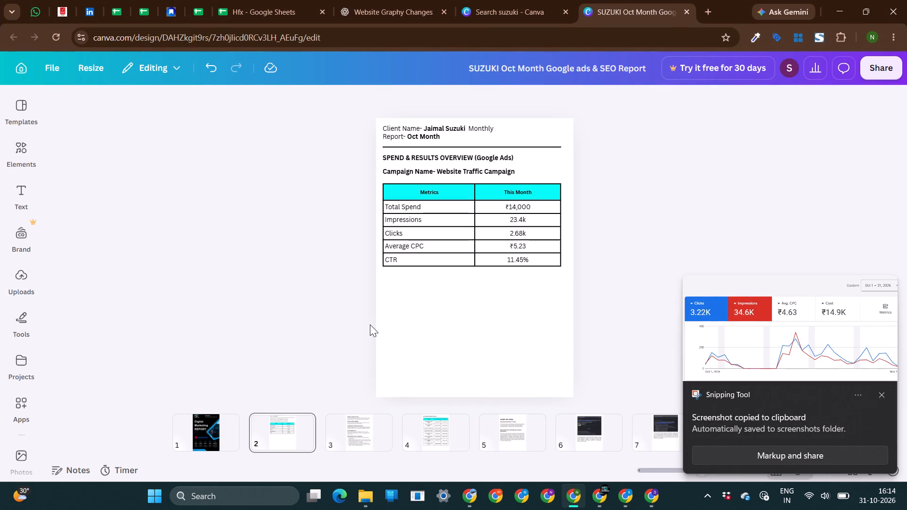
{"action": "left_click", "coordinate": [435, 326]}
{"action": "key", "text": "ctrl+v"}
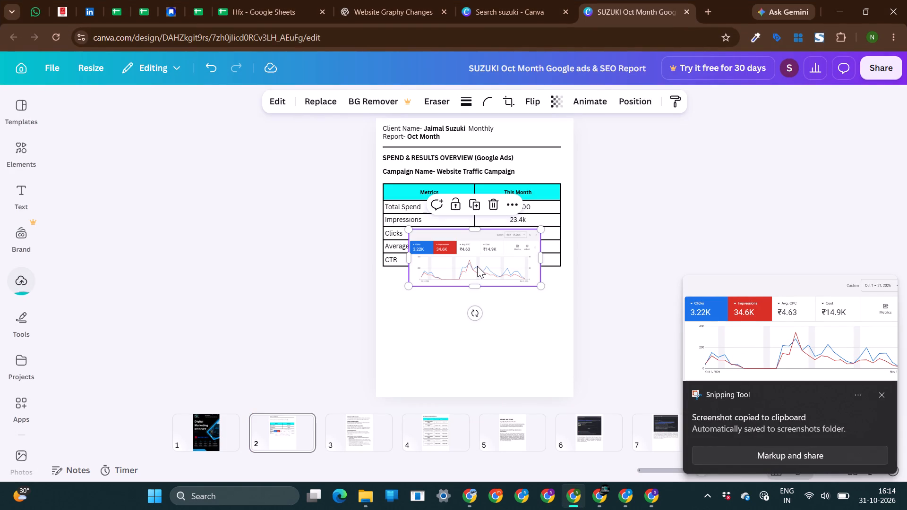
{"action": "left_click_drag", "start_coordinate": [477, 266], "coordinate": [453, 315]}
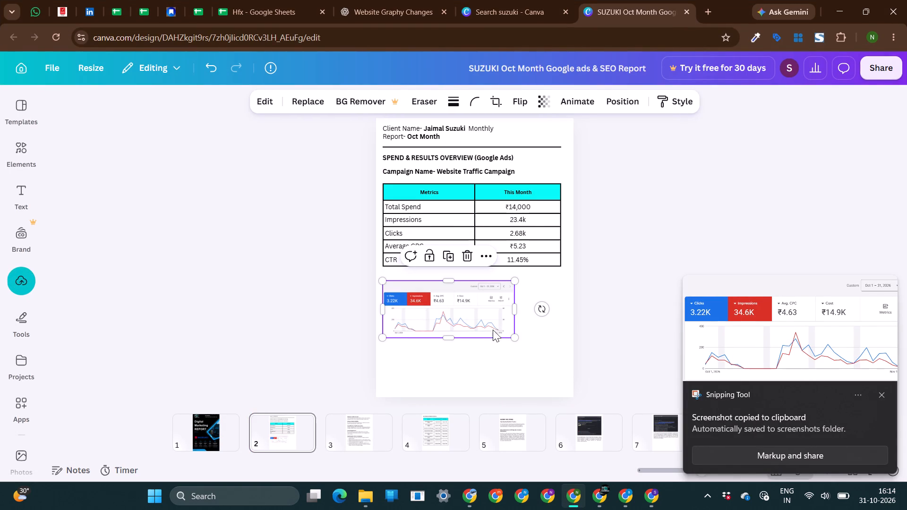
{"action": "left_click_drag", "start_coordinate": [513, 336], "coordinate": [557, 382]}
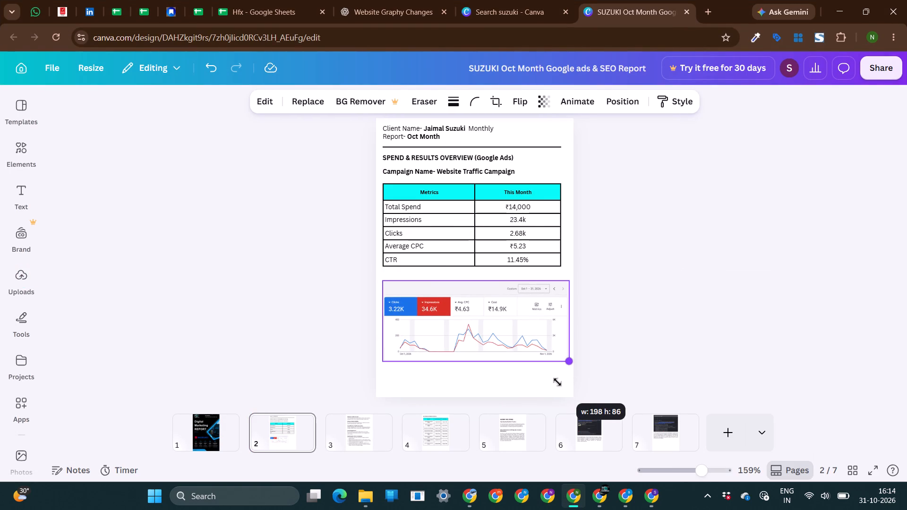
{"action": "left_click_drag", "start_coordinate": [557, 382], "coordinate": [553, 378]}
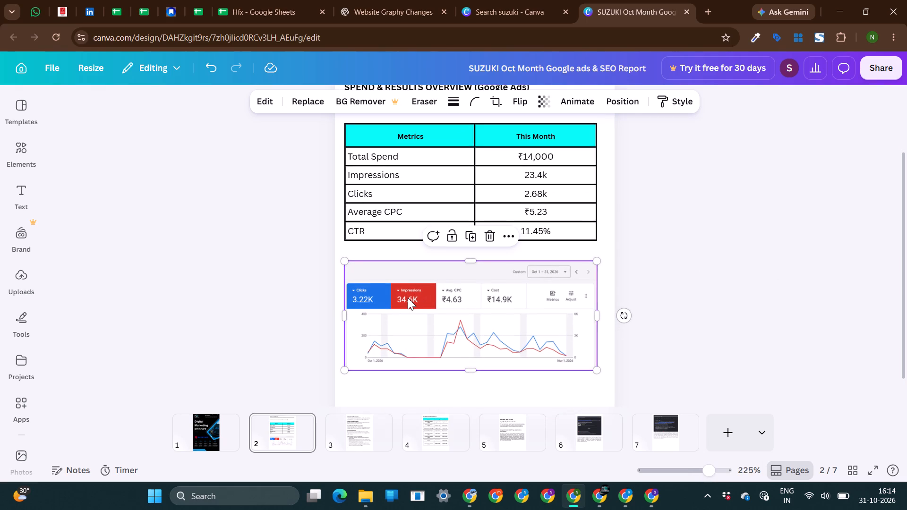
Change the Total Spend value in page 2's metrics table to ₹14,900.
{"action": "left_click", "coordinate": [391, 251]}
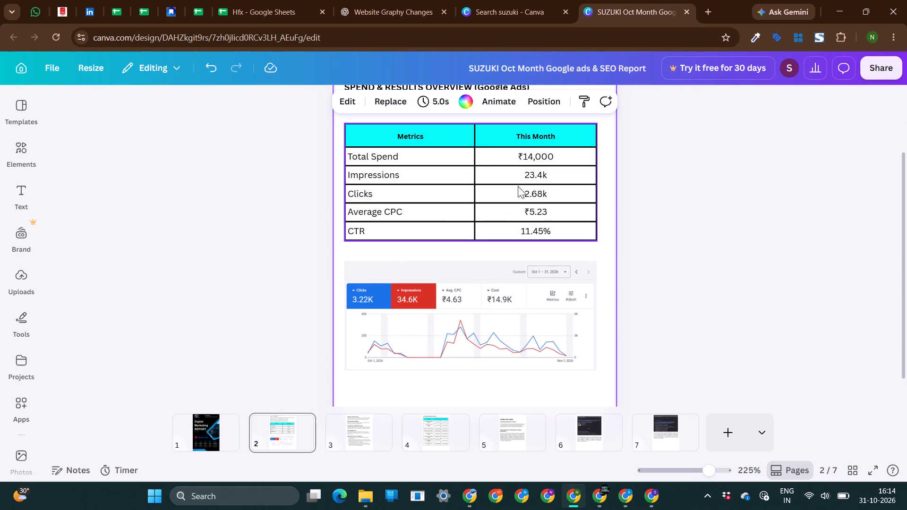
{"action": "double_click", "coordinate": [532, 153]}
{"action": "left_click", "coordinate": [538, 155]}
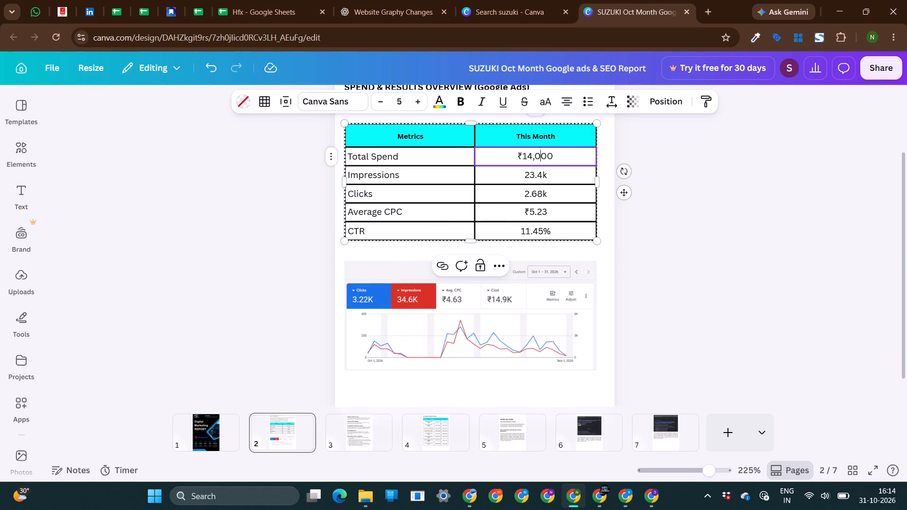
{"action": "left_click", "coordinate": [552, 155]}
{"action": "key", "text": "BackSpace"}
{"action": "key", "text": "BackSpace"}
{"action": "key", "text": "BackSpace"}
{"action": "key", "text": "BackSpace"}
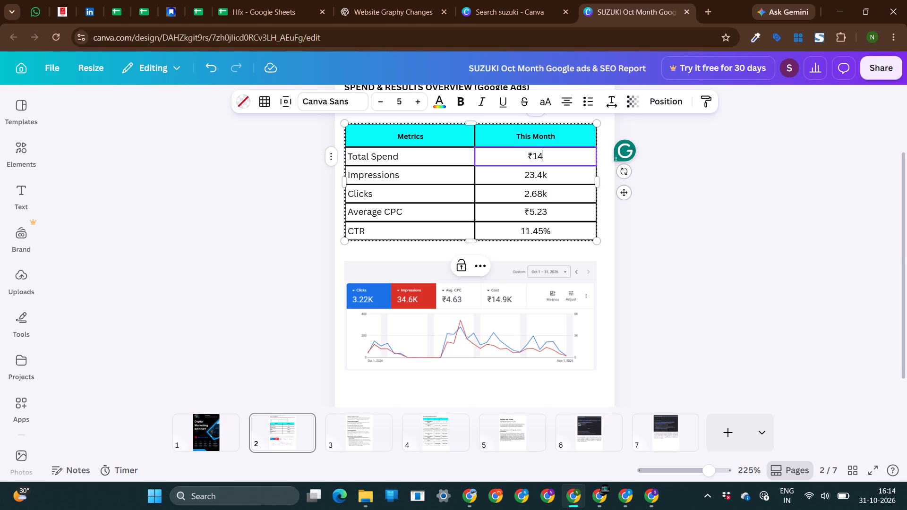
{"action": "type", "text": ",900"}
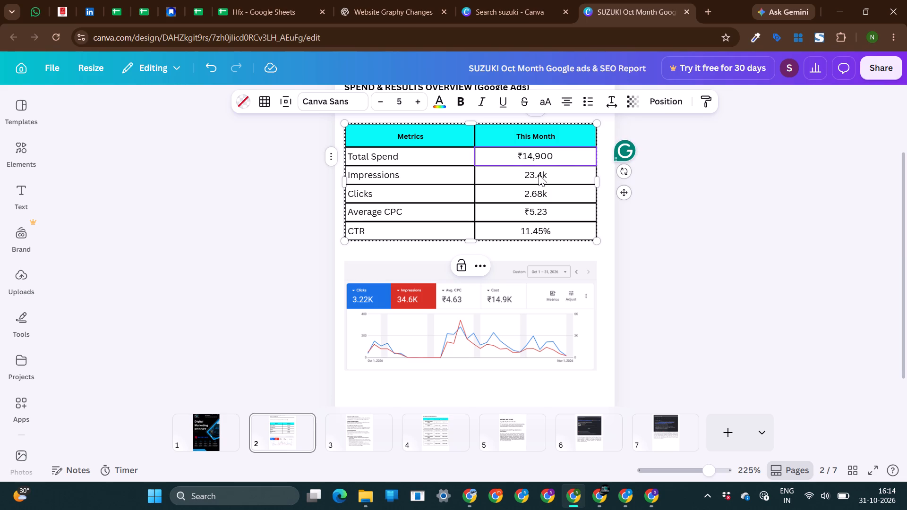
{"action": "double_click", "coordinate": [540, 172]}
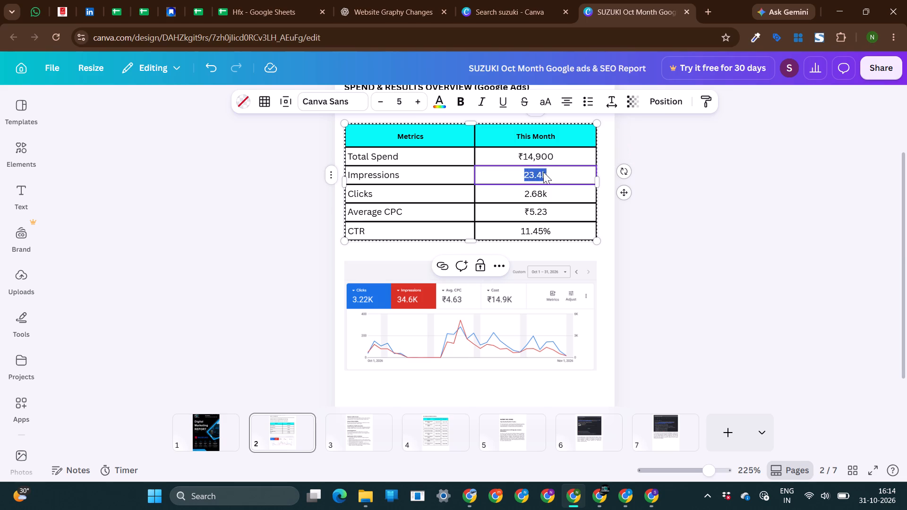
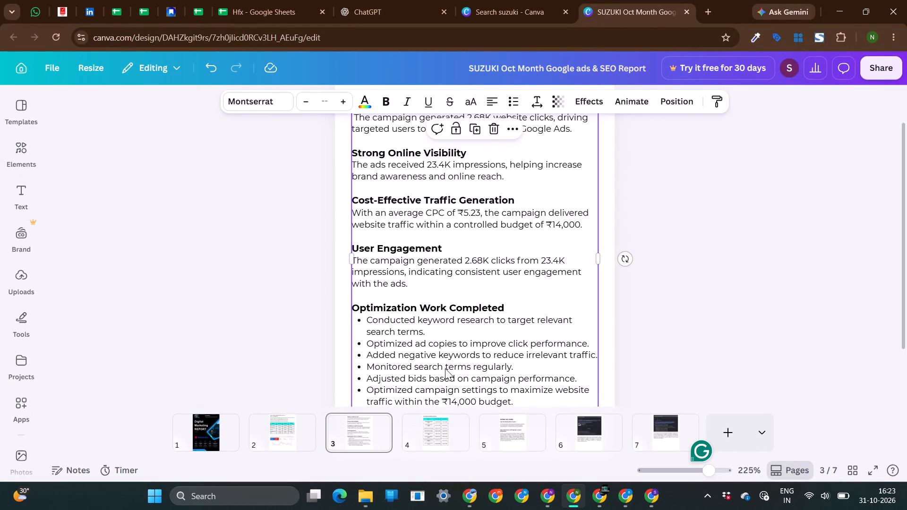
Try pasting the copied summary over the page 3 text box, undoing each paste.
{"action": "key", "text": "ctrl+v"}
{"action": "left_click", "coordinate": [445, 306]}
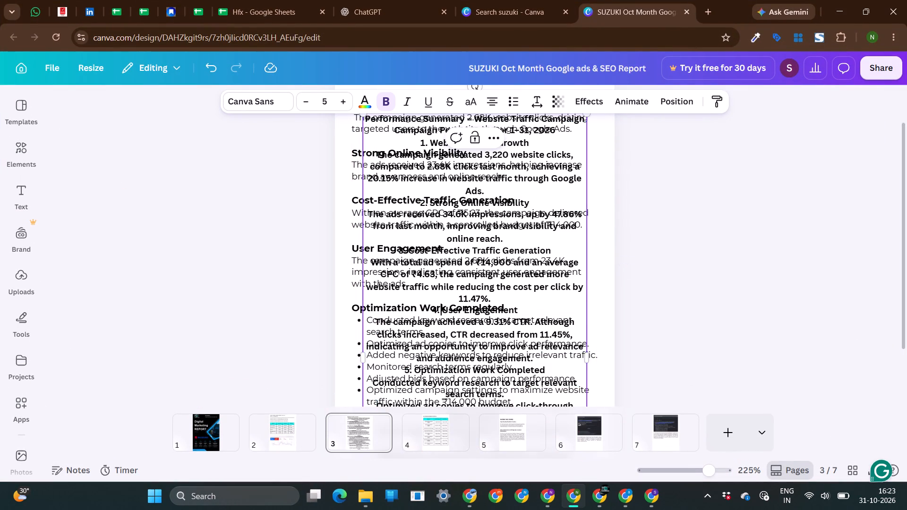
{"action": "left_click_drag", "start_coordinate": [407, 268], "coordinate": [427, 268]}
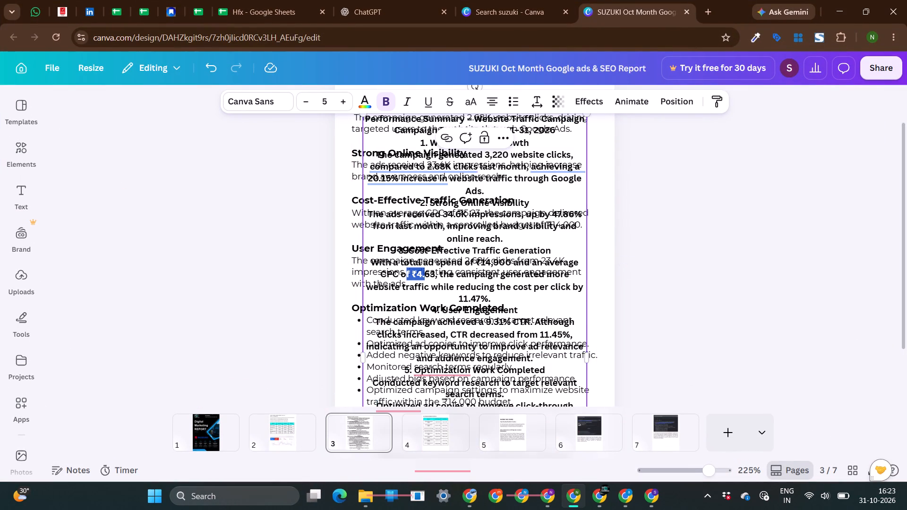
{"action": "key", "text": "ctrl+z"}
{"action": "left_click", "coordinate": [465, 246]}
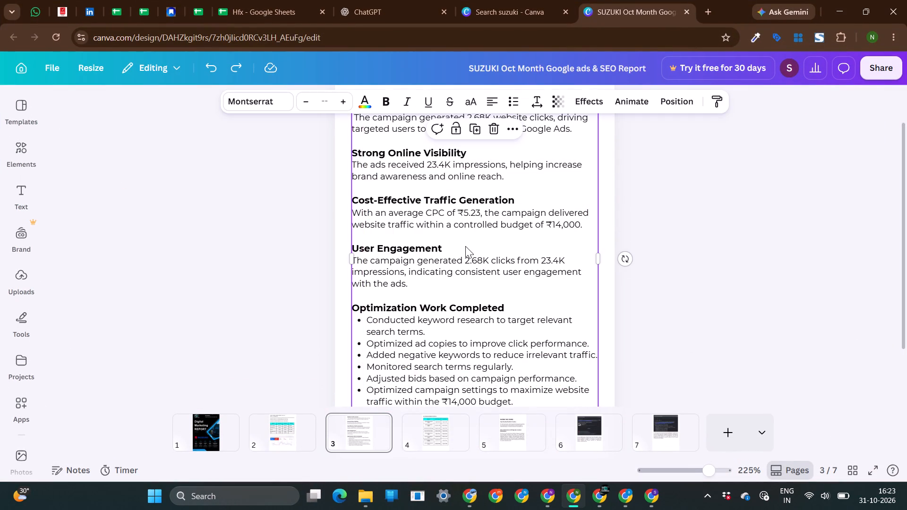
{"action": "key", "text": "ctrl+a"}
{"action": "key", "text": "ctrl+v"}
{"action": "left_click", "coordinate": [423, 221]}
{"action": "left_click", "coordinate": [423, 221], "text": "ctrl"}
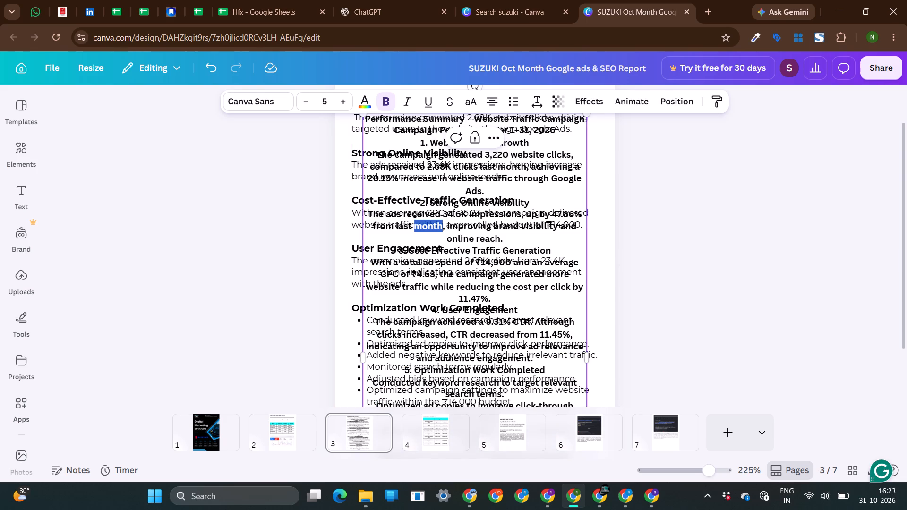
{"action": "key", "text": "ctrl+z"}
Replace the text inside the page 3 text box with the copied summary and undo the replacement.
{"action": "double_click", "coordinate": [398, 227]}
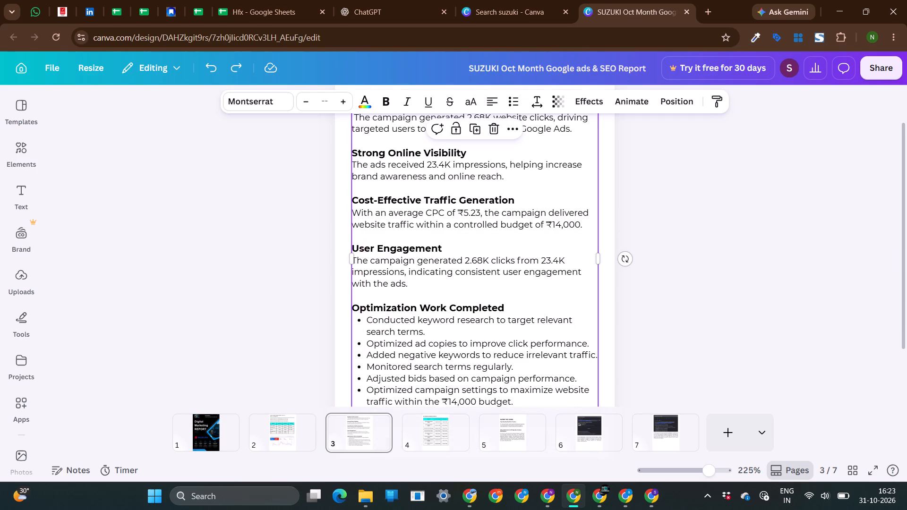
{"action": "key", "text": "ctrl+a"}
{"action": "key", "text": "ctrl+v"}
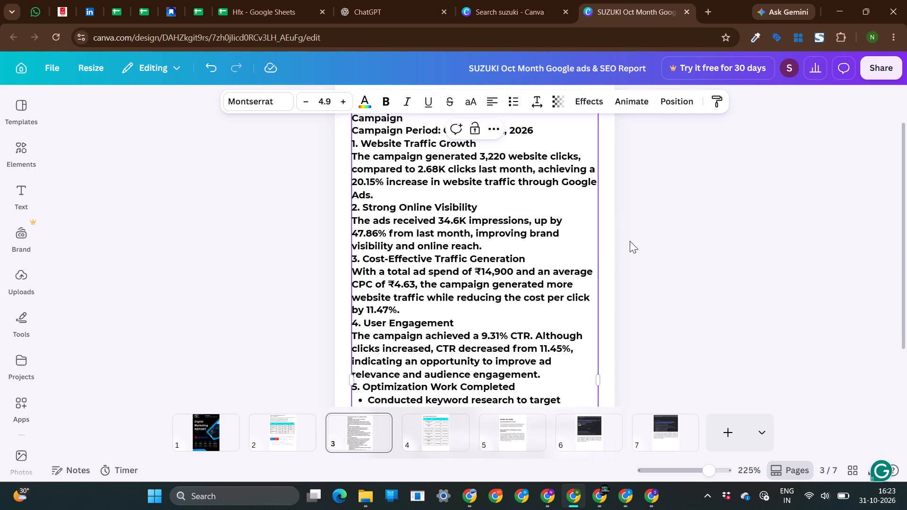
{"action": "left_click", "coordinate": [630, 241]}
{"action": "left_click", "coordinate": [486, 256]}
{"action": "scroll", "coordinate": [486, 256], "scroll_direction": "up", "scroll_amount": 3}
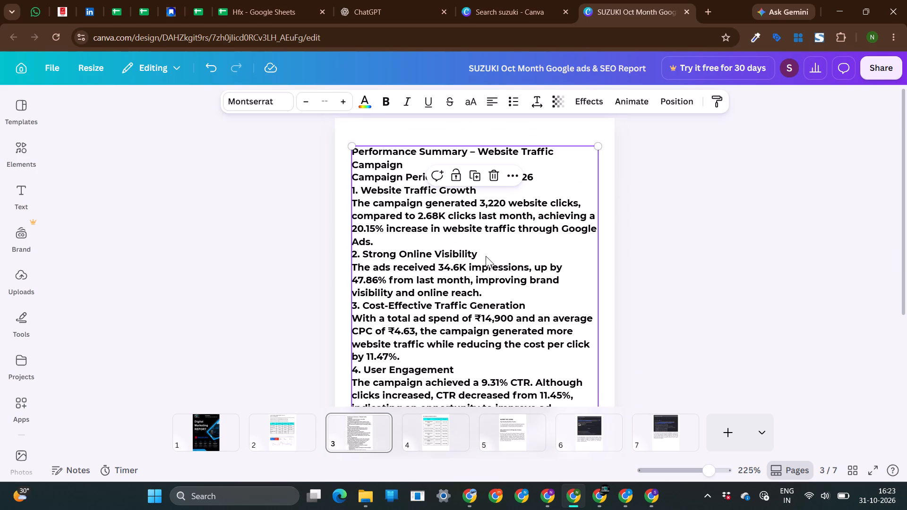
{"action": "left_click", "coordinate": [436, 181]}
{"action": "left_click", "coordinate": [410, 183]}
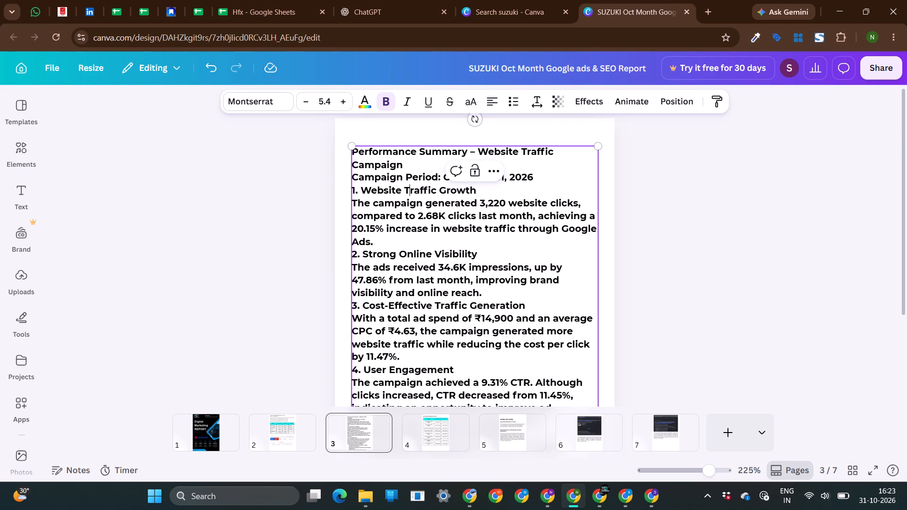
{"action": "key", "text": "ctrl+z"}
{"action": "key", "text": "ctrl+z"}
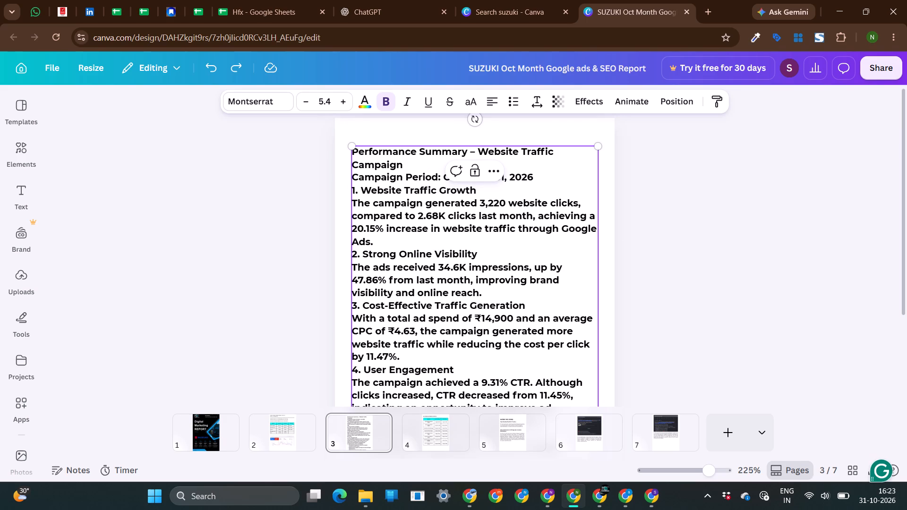
Replace all the text inside the page 3 text box with the copied performance summary.
{"action": "left_click", "coordinate": [436, 244]}
{"action": "left_click", "coordinate": [471, 241]}
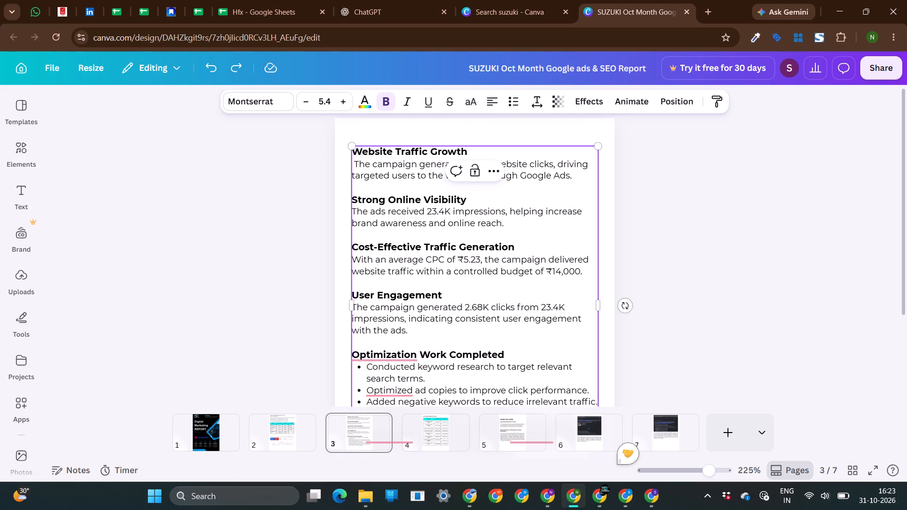
{"action": "left_click", "coordinate": [423, 241]}
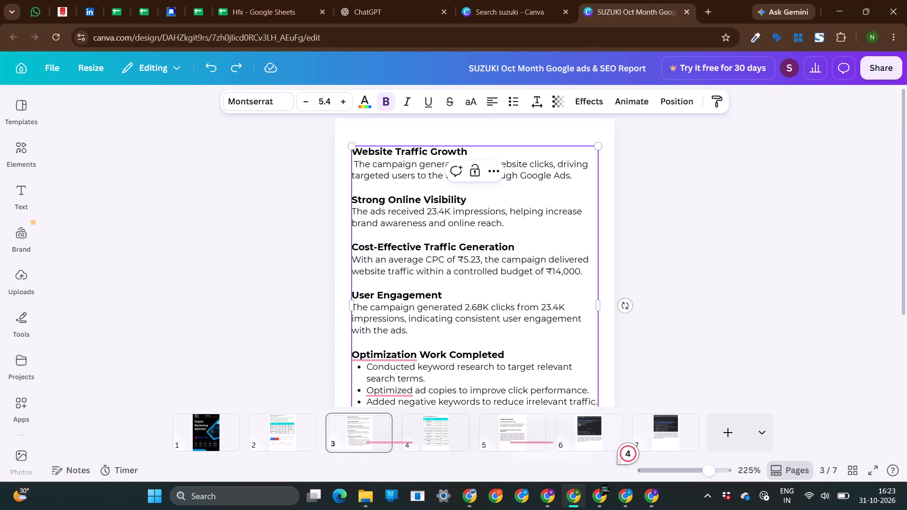
{"action": "left_click", "coordinate": [404, 198]}
{"action": "key", "text": "ctrl+a"}
{"action": "key", "text": "ctrl+v"}
{"action": "right_click", "coordinate": [403, 189]}
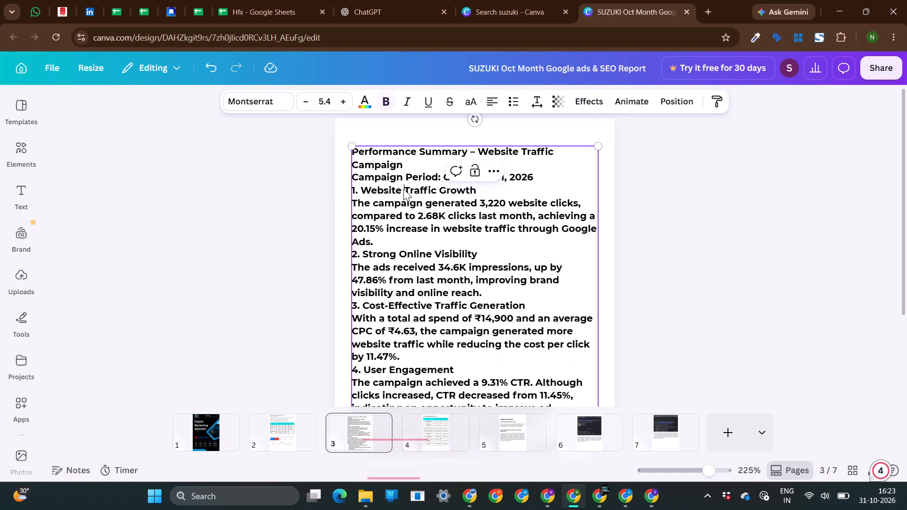
{"action": "left_click", "coordinate": [380, 190]}
Reduce the "Performance Summary – Website Traffic Campaign" title's font size to 4.4.
{"action": "left_click_drag", "start_coordinate": [404, 163], "coordinate": [354, 154]}
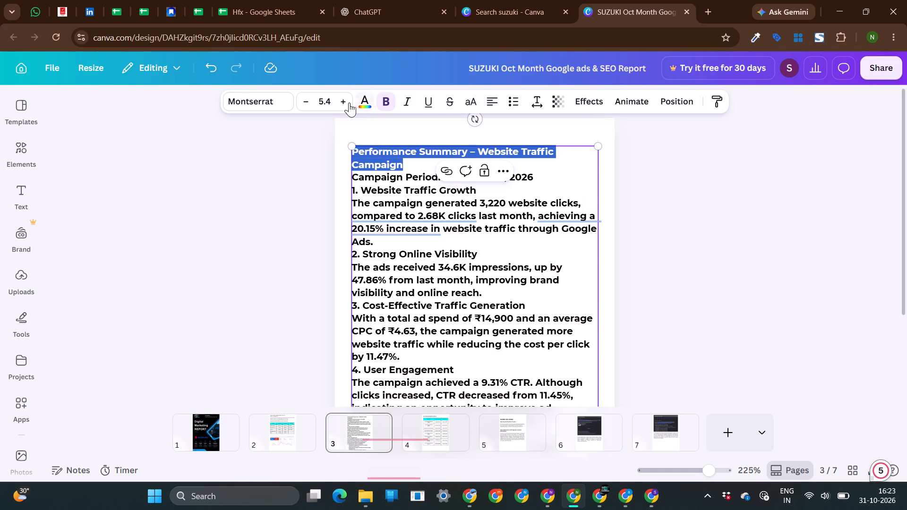
{"action": "triple_click", "coordinate": [306, 104]}
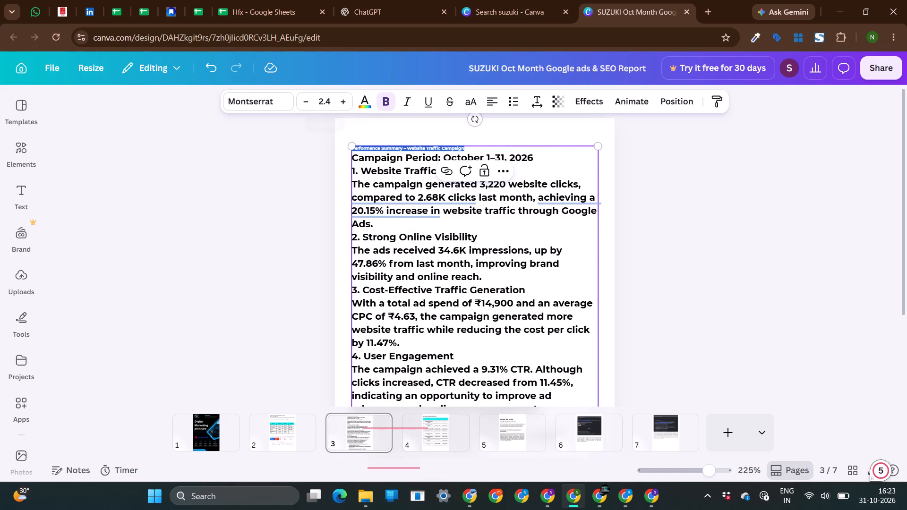
{"action": "double_click", "coordinate": [344, 103]}
{"action": "left_click", "coordinate": [344, 103]}
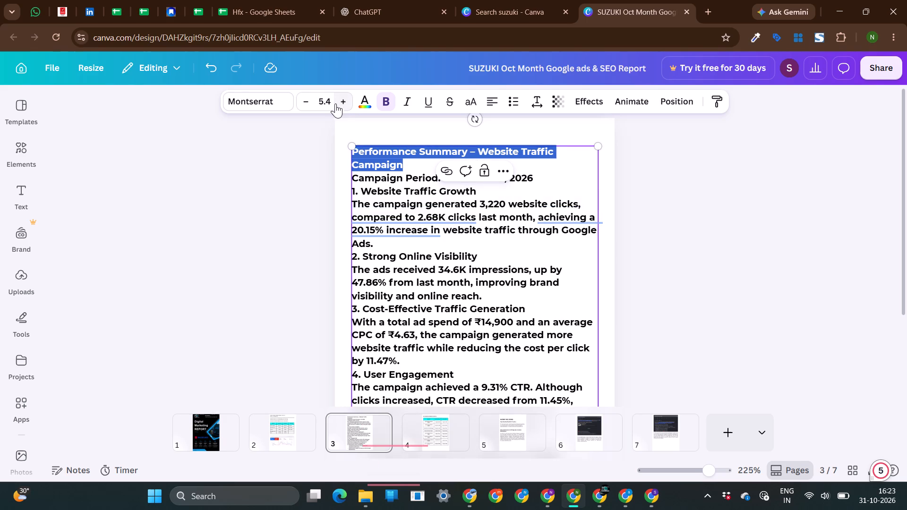
{"action": "left_click", "coordinate": [305, 102]}
{"action": "left_click", "coordinate": [374, 148]}
{"action": "left_click", "coordinate": [394, 161]}
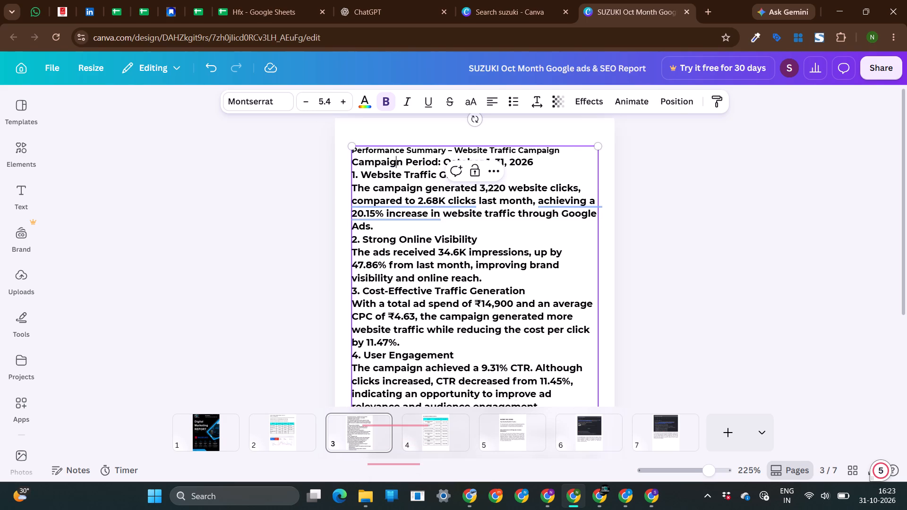
Reduce the "Campaign Period: October 1–31, 2026" line's font size to 4.4.
{"action": "left_click_drag", "start_coordinate": [539, 161], "coordinate": [380, 156]}
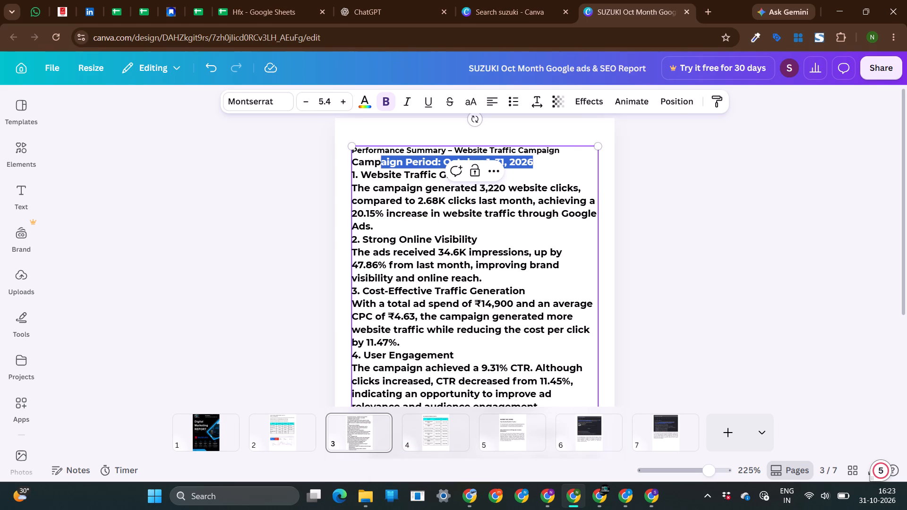
{"action": "left_click_drag", "start_coordinate": [380, 156], "coordinate": [357, 160]}
{"action": "right_click", "coordinate": [351, 164]}
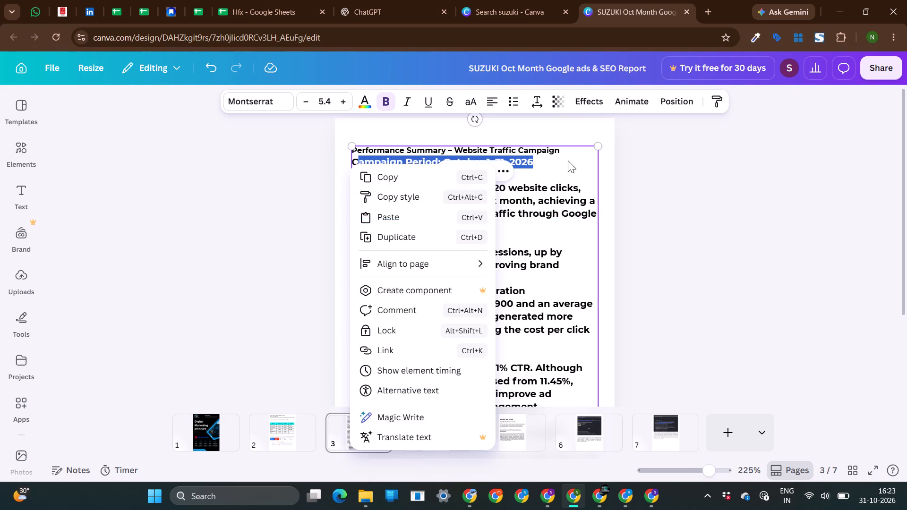
{"action": "left_click", "coordinate": [562, 165]}
{"action": "left_click", "coordinate": [533, 162]}
{"action": "left_click_drag", "start_coordinate": [533, 162], "coordinate": [485, 159]}
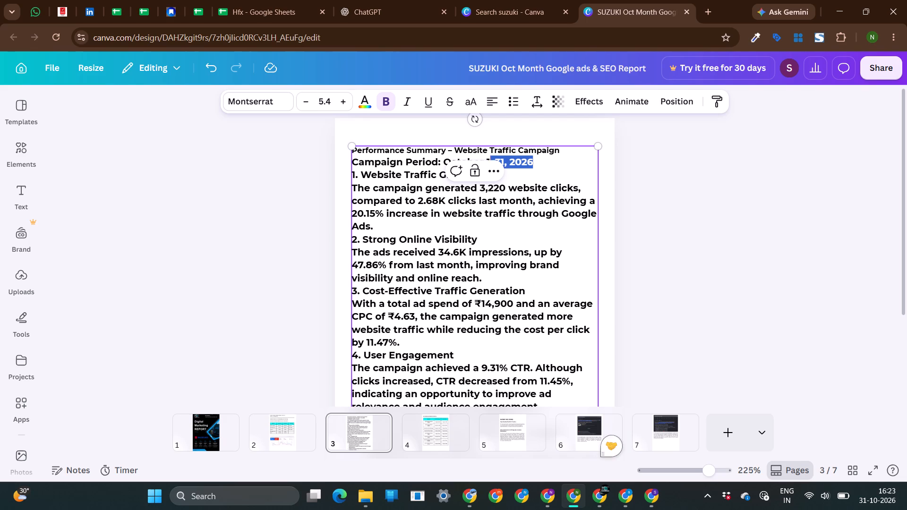
{"action": "left_click_drag", "start_coordinate": [485, 159], "coordinate": [368, 165]}
{"action": "double_click", "coordinate": [307, 100]}
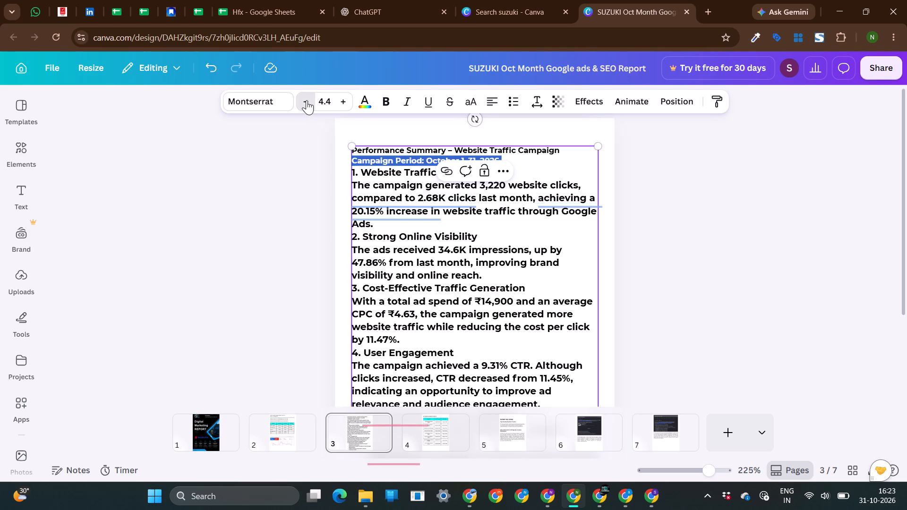
{"action": "left_click", "coordinate": [340, 104]}
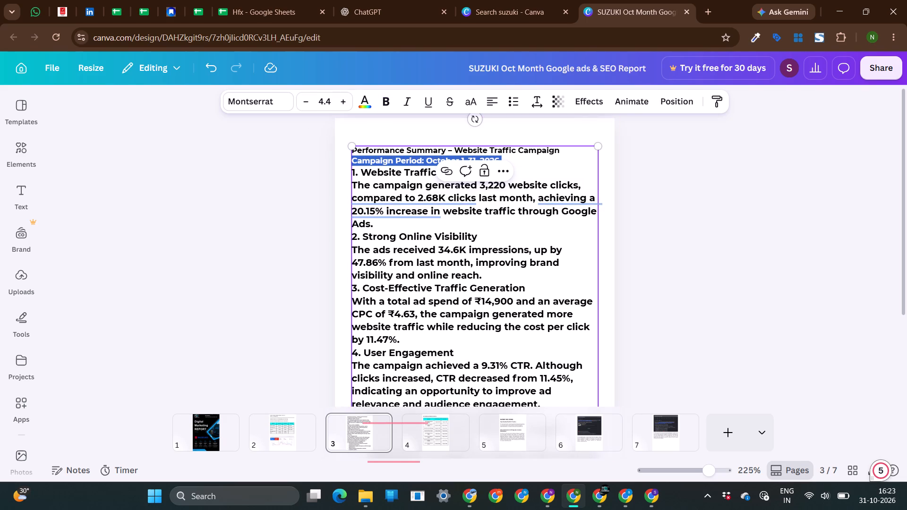
Insert a blank line between the campaign period line and the "1. Website Traffic Growth" heading.
{"action": "left_click", "coordinate": [407, 184]}
{"action": "left_click", "coordinate": [513, 160]}
{"action": "key", "text": "shift+Return"}
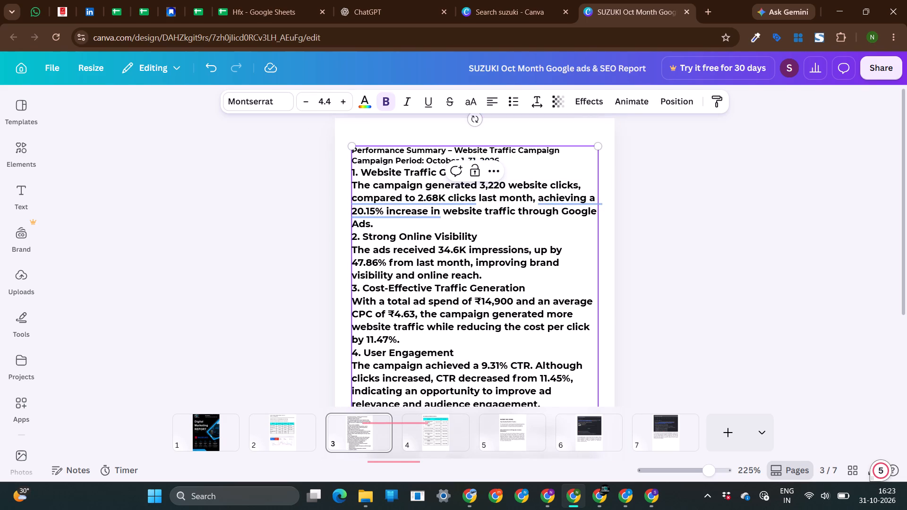
Reduce the "Website Traffic Growth" heading's font size to 4.4.
{"action": "left_click", "coordinate": [418, 172]}
{"action": "left_click", "coordinate": [493, 184]}
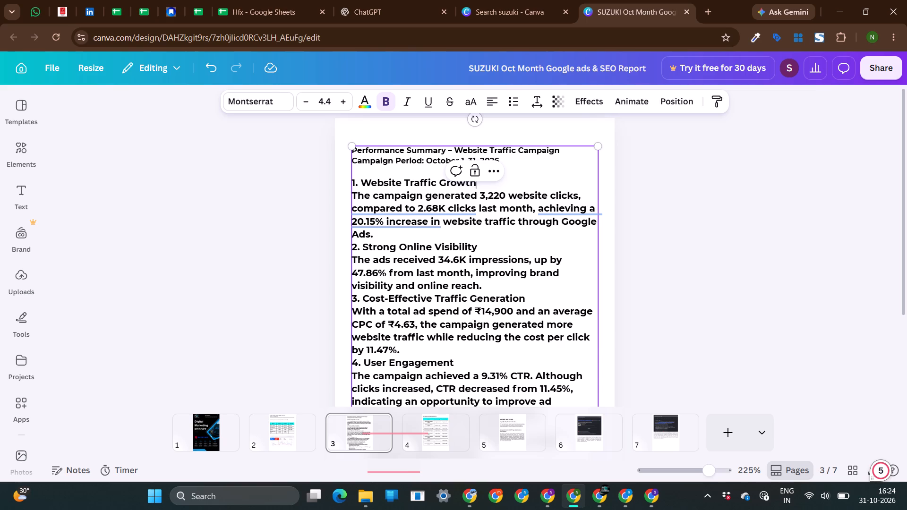
{"action": "left_click_drag", "start_coordinate": [493, 184], "coordinate": [360, 181]}
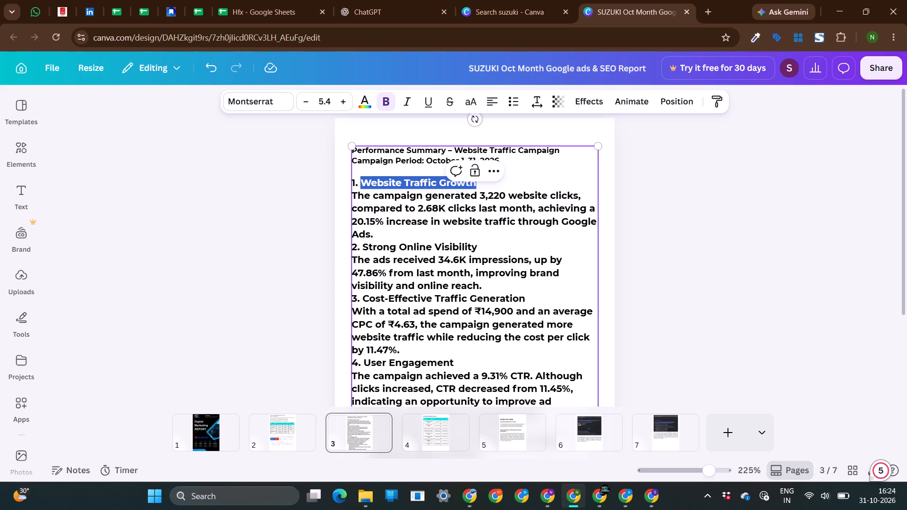
{"action": "left_click_drag", "start_coordinate": [360, 181], "coordinate": [351, 180]}
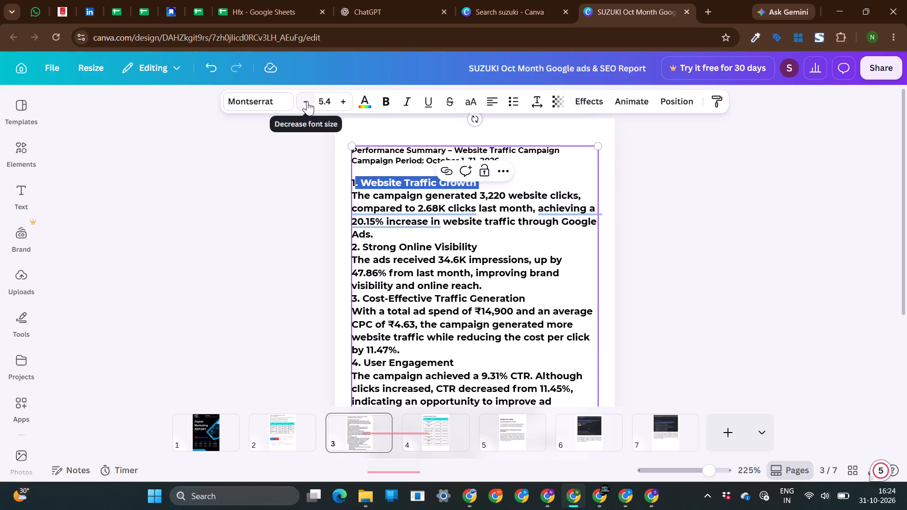
{"action": "left_click", "coordinate": [308, 101]}
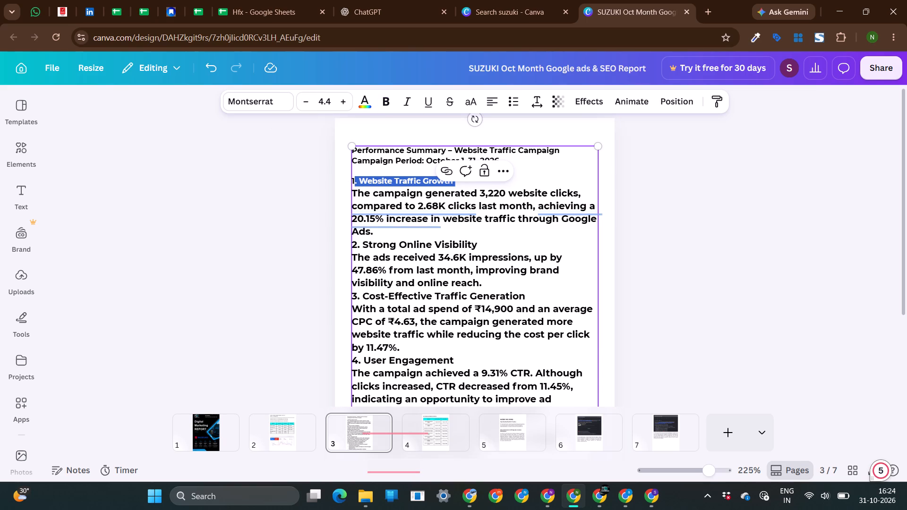
Remove bold from the paragraph under "1. Website Traffic Growth" and reduce its font size to 4.4.
{"action": "left_click", "coordinate": [386, 208]}
{"action": "left_click_drag", "start_coordinate": [377, 232], "coordinate": [393, 205]}
{"action": "left_click", "coordinate": [371, 196]}
{"action": "left_click", "coordinate": [423, 254]}
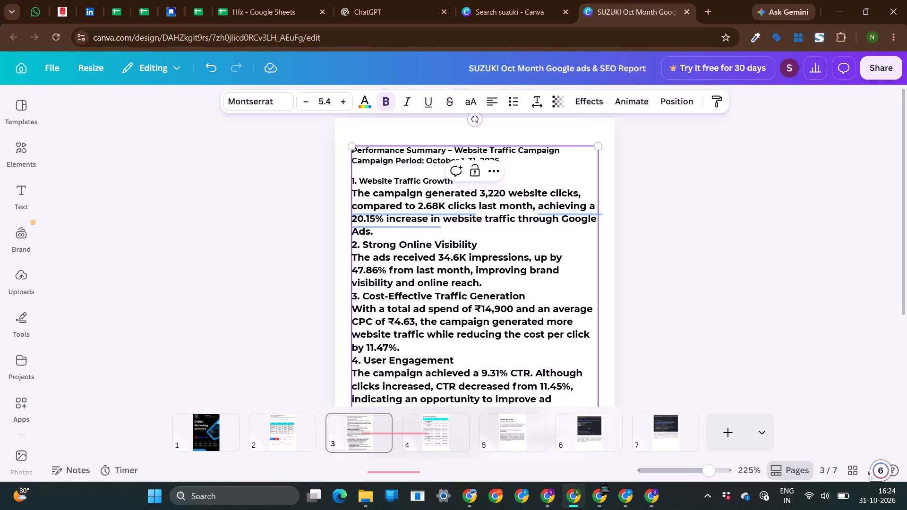
{"action": "left_click_drag", "start_coordinate": [385, 233], "coordinate": [343, 191]}
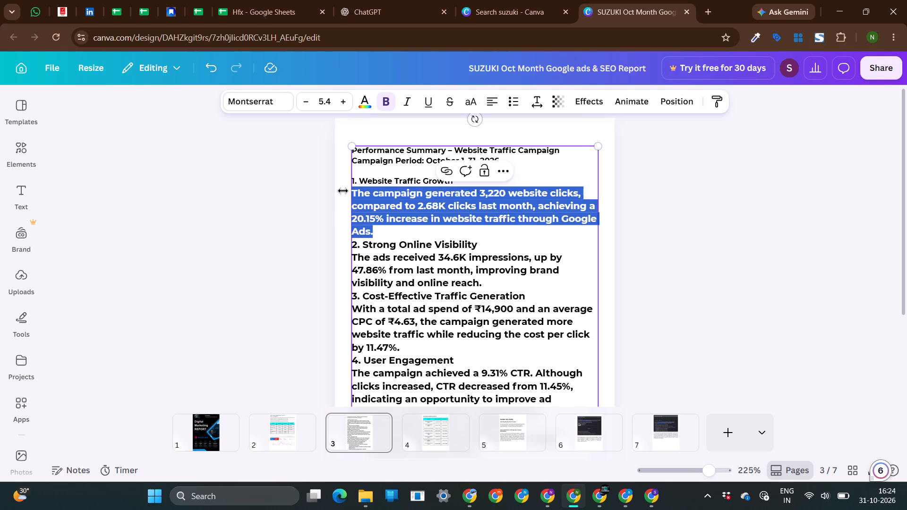
{"action": "left_click", "coordinate": [385, 105]}
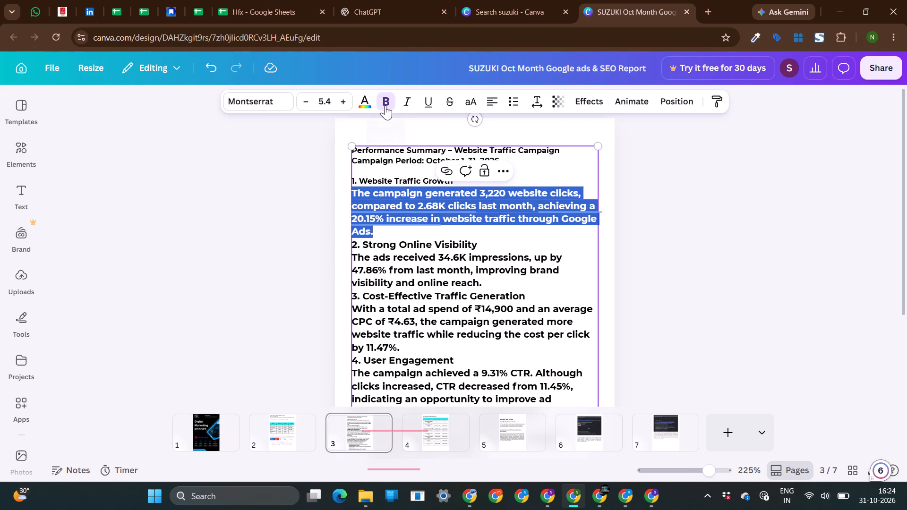
{"action": "left_click", "coordinate": [307, 101]}
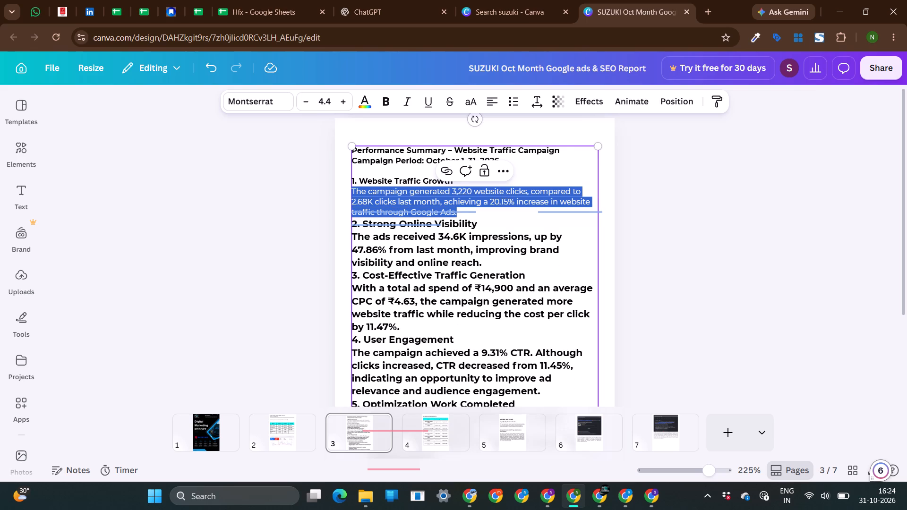
{"action": "left_click", "coordinate": [453, 309]}
Insert a blank line between the Website Traffic Growth paragraph and the "2. Strong Online Visibility" heading.
{"action": "left_click", "coordinate": [467, 213]}
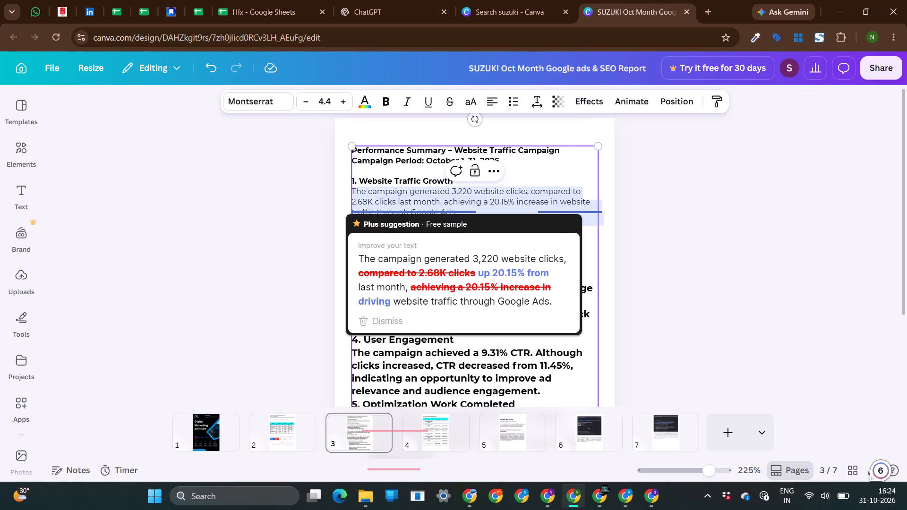
{"action": "key", "text": "shift+Return"}
{"action": "left_click", "coordinate": [588, 252]}
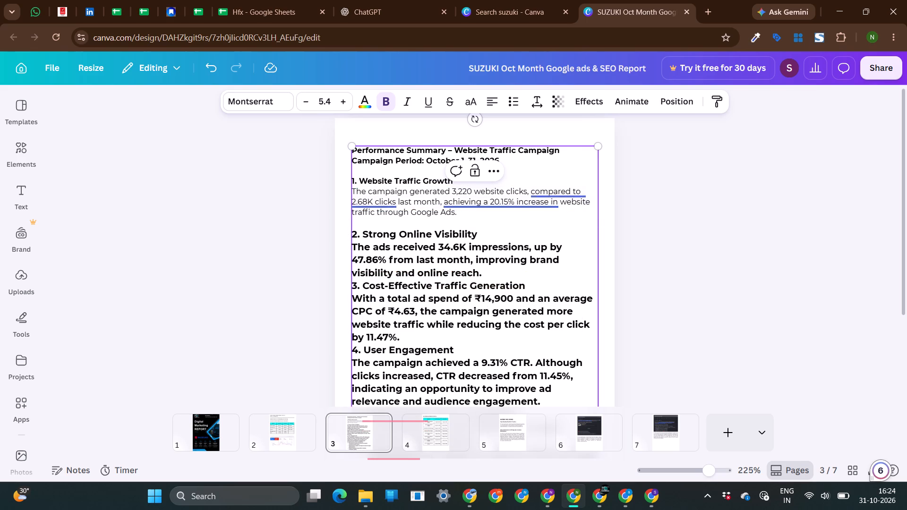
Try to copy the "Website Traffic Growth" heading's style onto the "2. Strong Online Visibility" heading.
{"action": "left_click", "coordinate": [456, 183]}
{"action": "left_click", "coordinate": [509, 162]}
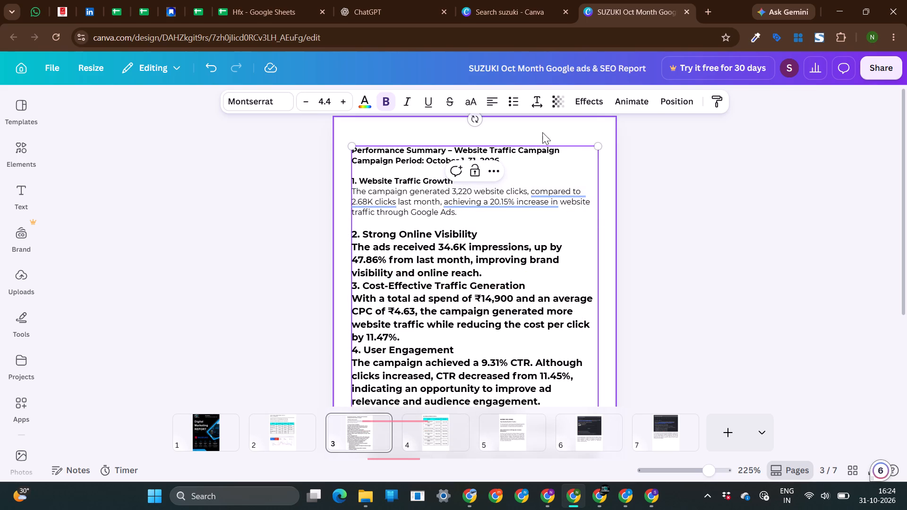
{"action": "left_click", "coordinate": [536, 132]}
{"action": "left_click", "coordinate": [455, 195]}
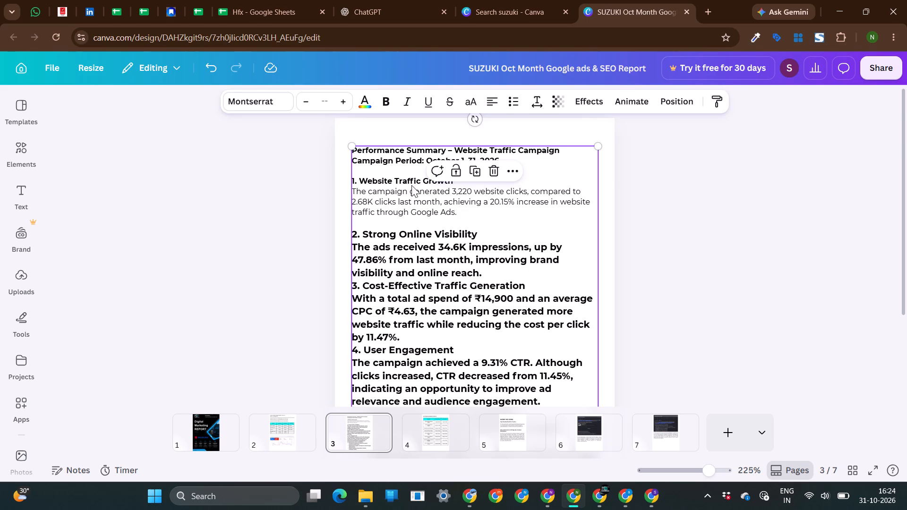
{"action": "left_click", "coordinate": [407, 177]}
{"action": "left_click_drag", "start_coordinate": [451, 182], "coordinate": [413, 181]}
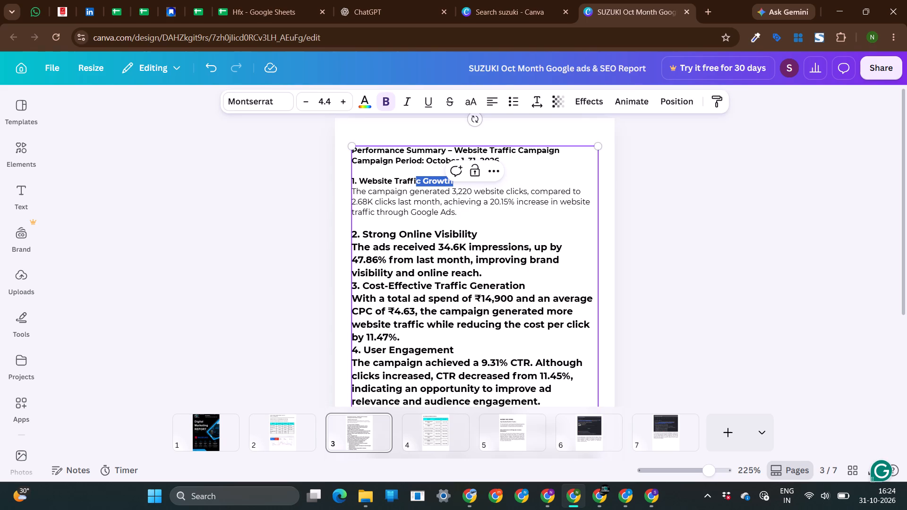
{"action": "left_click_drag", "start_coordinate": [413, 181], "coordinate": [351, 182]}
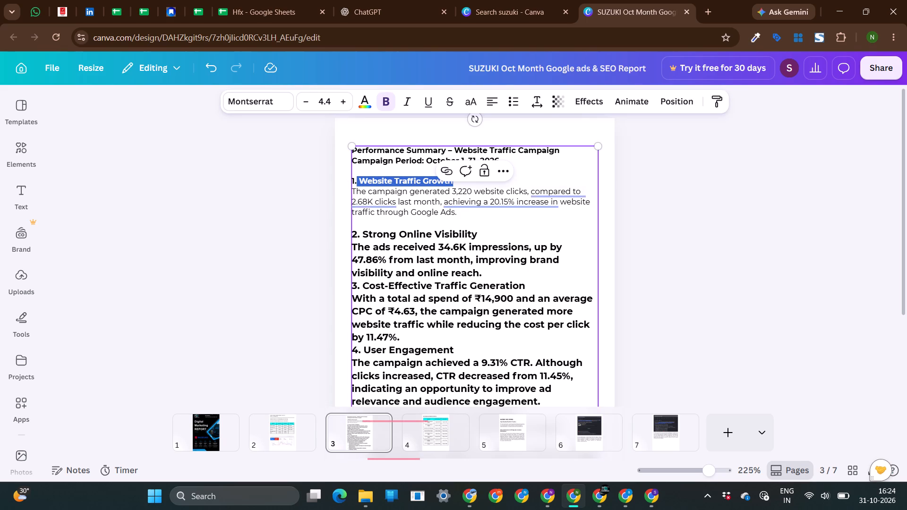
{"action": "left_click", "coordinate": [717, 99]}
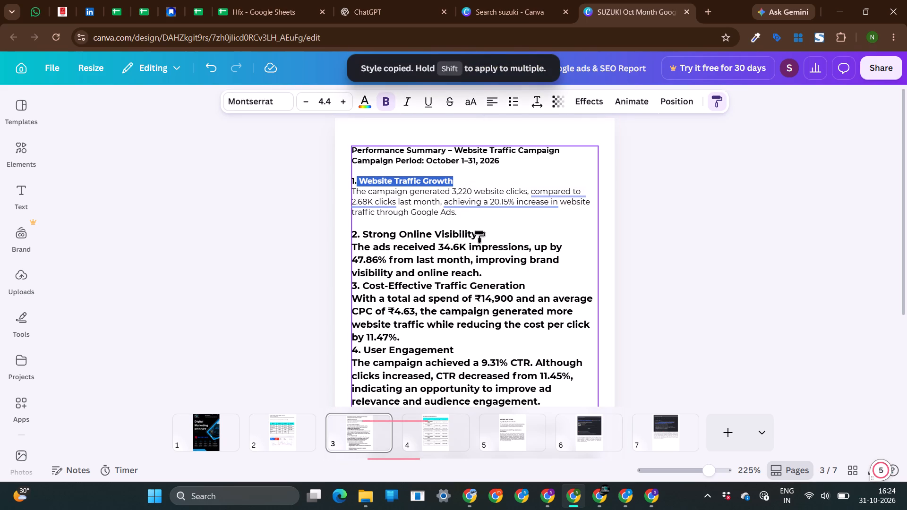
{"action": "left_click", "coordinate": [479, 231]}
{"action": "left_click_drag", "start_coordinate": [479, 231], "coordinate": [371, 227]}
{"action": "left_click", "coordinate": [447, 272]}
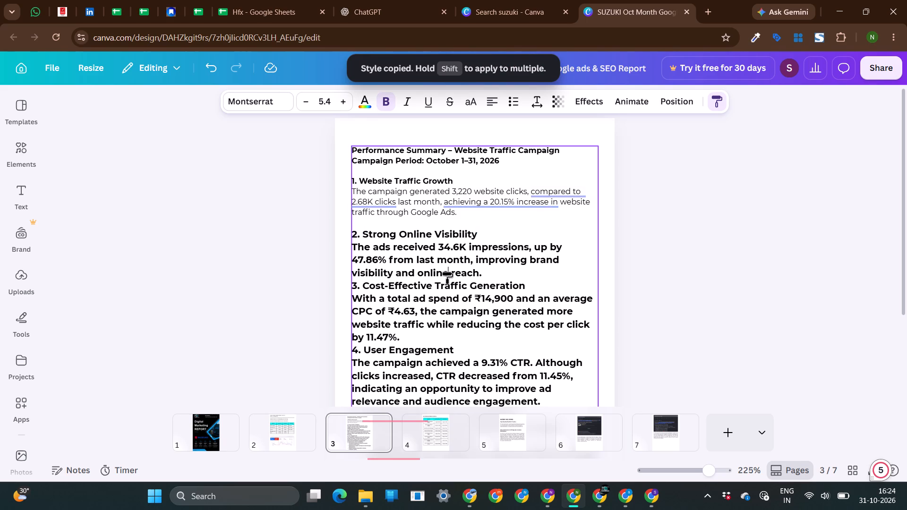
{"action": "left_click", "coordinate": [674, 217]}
Reduce the font size of all text from the "2. Strong Online Visibility" heading through the Overall Performance section to 4.4.
{"action": "left_click", "coordinate": [581, 225]}
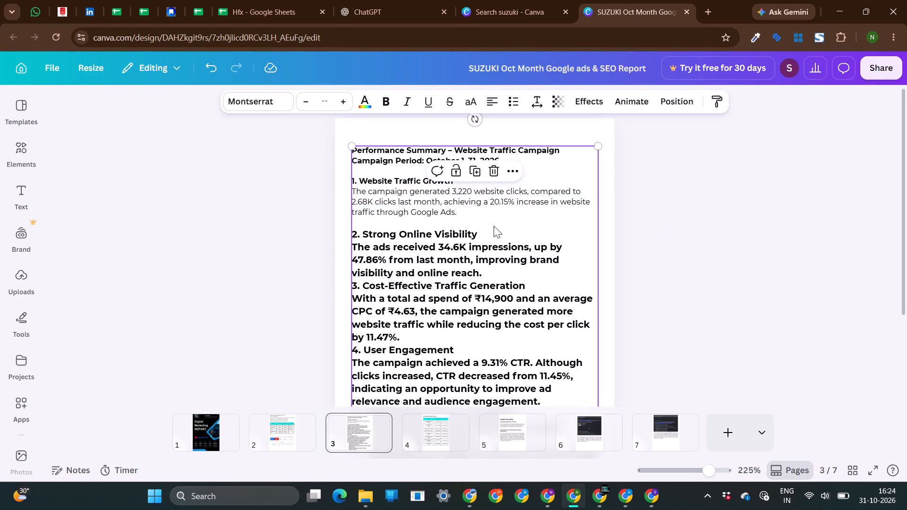
{"action": "left_click", "coordinate": [483, 235]}
{"action": "left_click", "coordinate": [406, 178]}
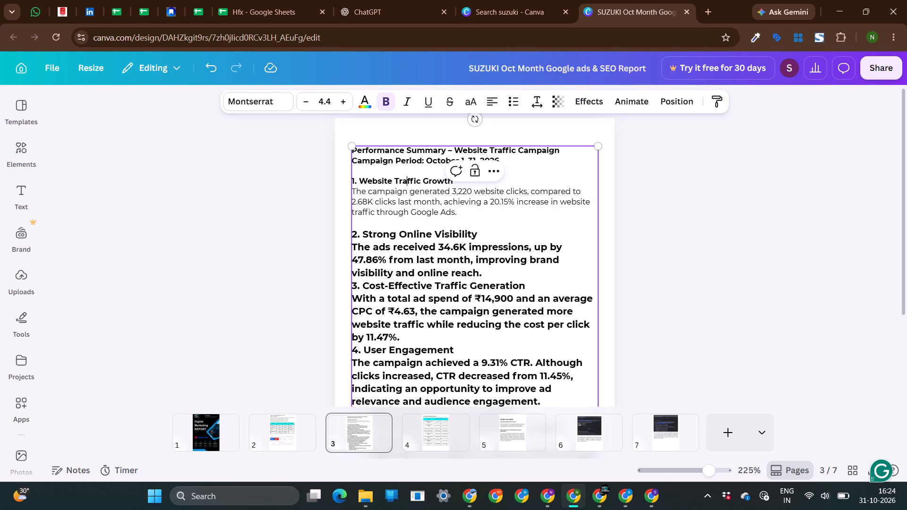
{"action": "left_click", "coordinate": [433, 205]}
{"action": "left_click", "coordinate": [442, 235]}
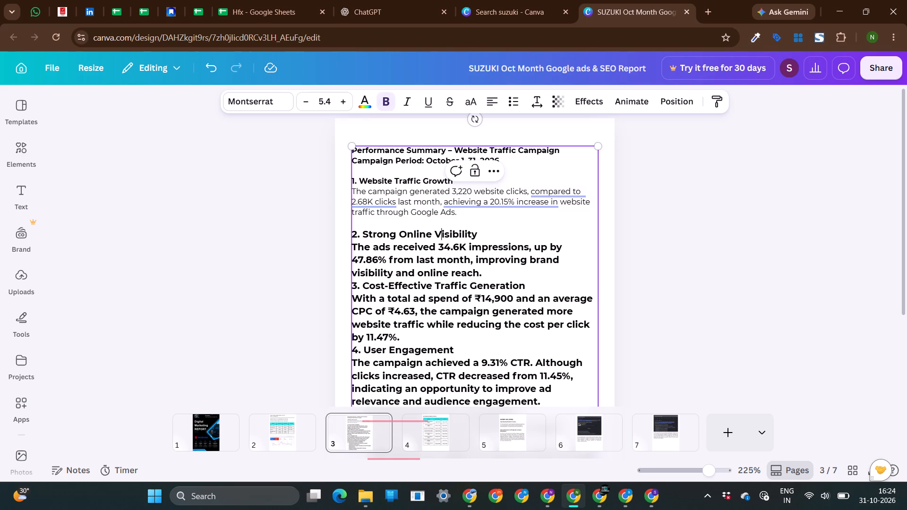
{"action": "left_click", "coordinate": [449, 281]}
{"action": "left_click_drag", "start_coordinate": [352, 234], "coordinate": [496, 418]}
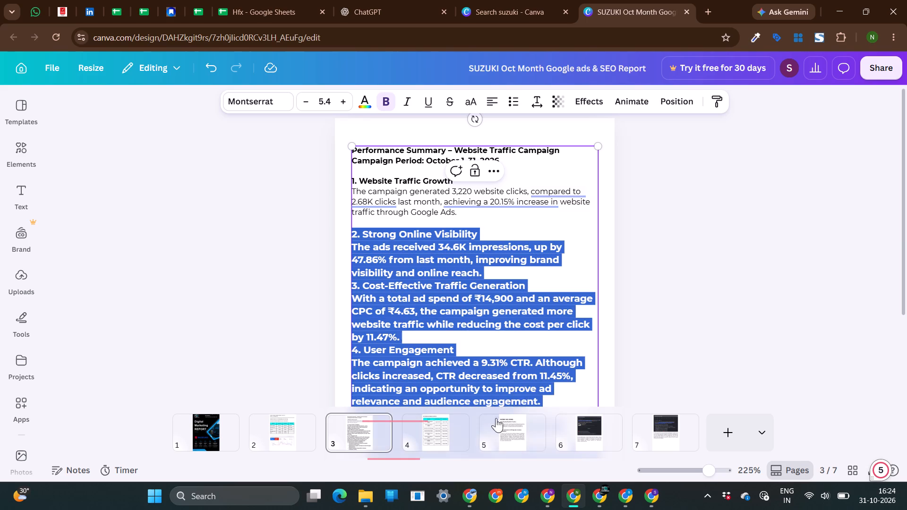
{"action": "left_click_drag", "start_coordinate": [496, 418], "coordinate": [627, 450]}
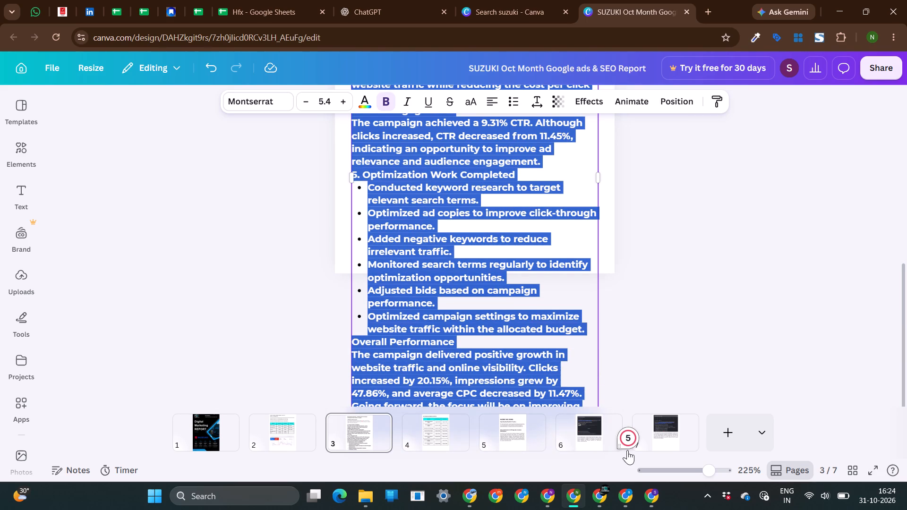
{"action": "left_click_drag", "start_coordinate": [627, 450], "coordinate": [627, 450]}
{"action": "left_click", "coordinate": [307, 102]}
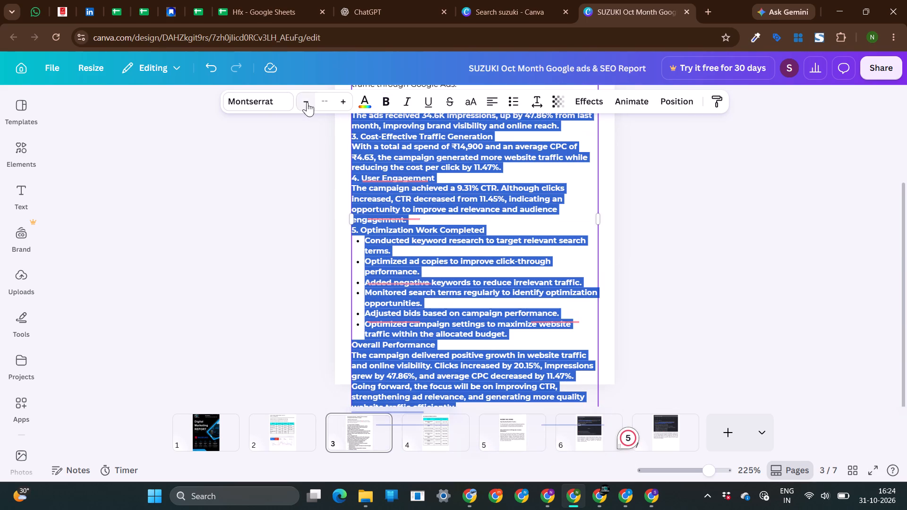
{"action": "left_click", "coordinate": [519, 249]}
Remove bold from the paragraph under the "2. Strong Online Visibility" heading.
{"action": "scroll", "coordinate": [519, 249], "scroll_direction": "up", "scroll_amount": 5}
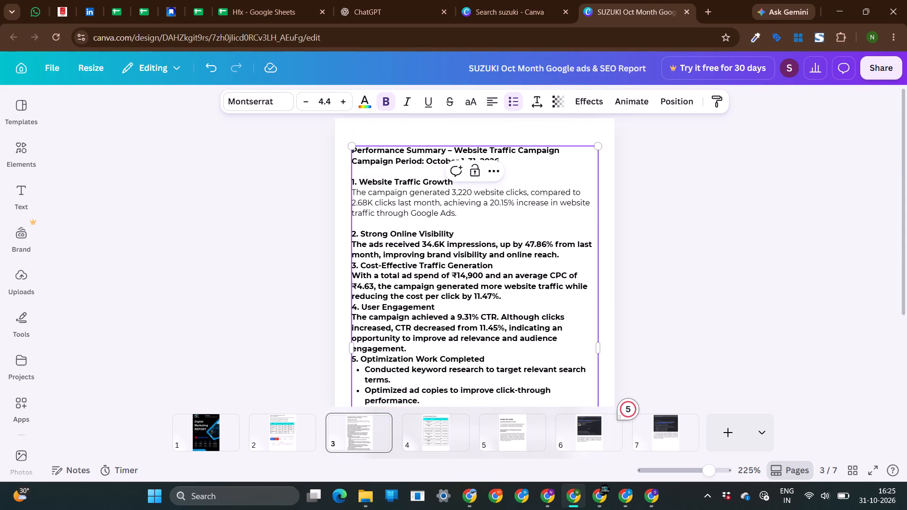
{"action": "left_click_drag", "start_coordinate": [462, 236], "coordinate": [347, 231]}
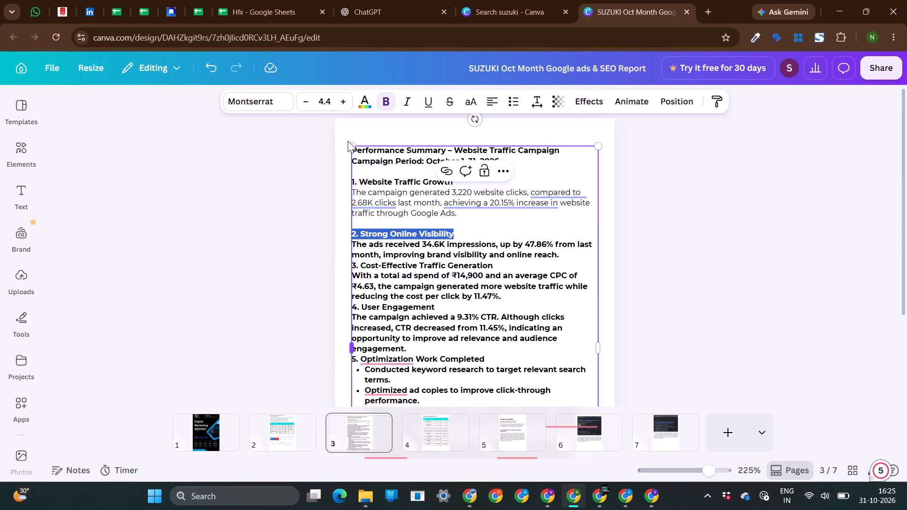
{"action": "left_click", "coordinate": [419, 285]}
{"action": "left_click_drag", "start_coordinate": [568, 255], "coordinate": [357, 242]}
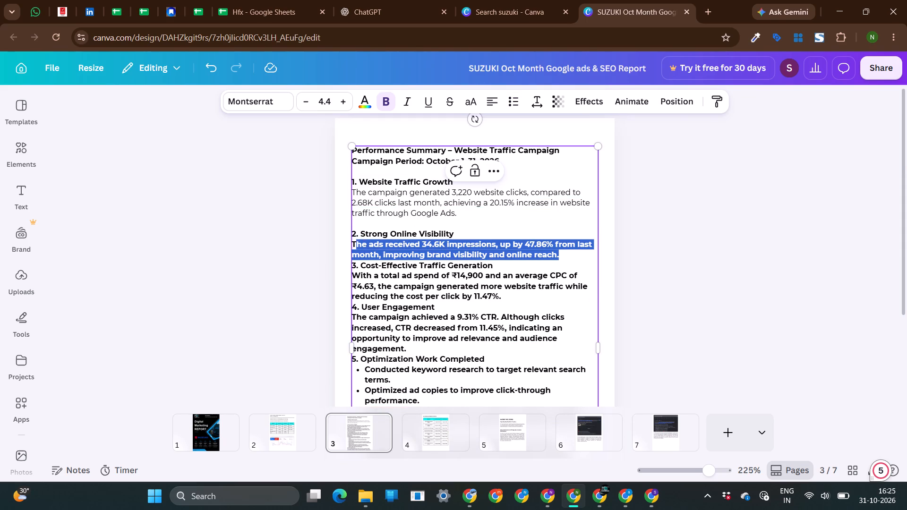
{"action": "left_click_drag", "start_coordinate": [357, 242], "coordinate": [350, 239]}
{"action": "left_click", "coordinate": [370, 262]}
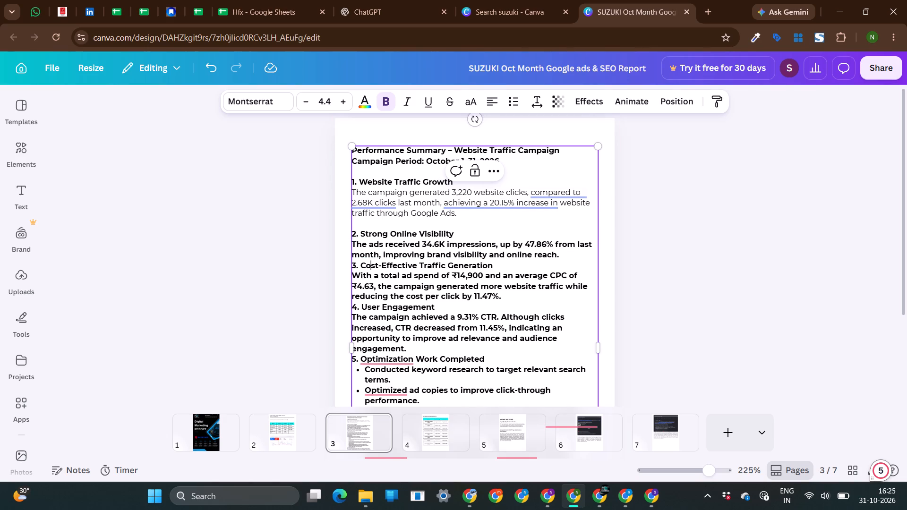
{"action": "left_click_drag", "start_coordinate": [560, 251], "coordinate": [348, 246]}
{"action": "left_click", "coordinate": [384, 102]}
{"action": "left_click", "coordinate": [487, 286]}
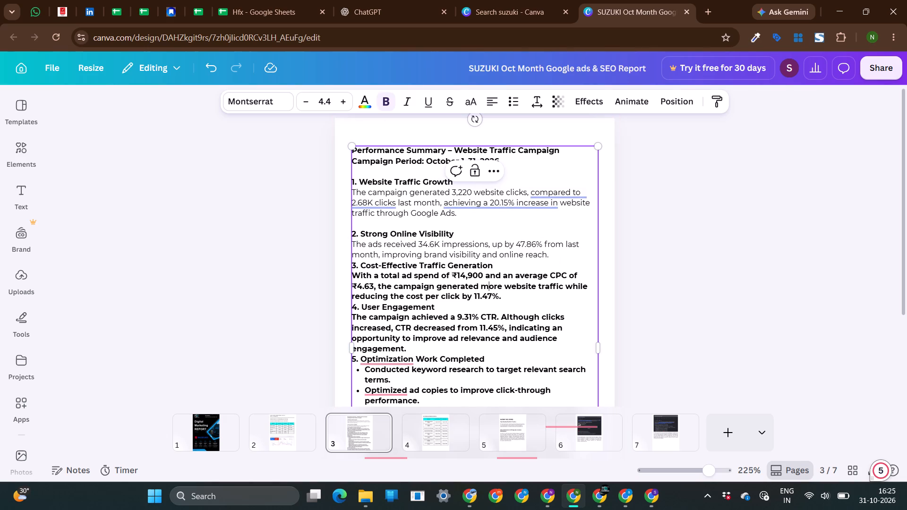
Insert a blank line between the Strong Online Visibility paragraph and the "3. Cost-Effective Traffic Generation" heading.
{"action": "left_click", "coordinate": [558, 258]}
{"action": "key", "text": "shift+Return"}
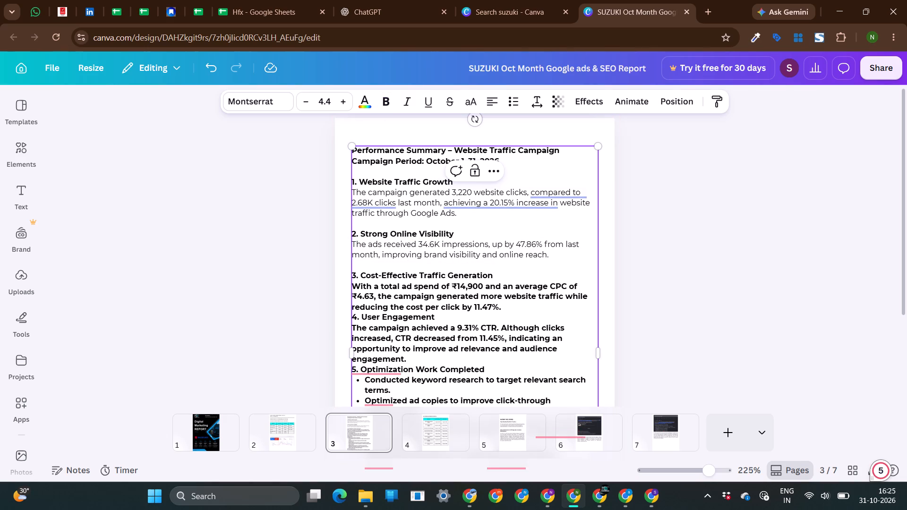
Remove bold from the paragraph under the "3. Cost-Effective Traffic Generation" heading.
{"action": "left_click_drag", "start_coordinate": [504, 306], "coordinate": [371, 297]}
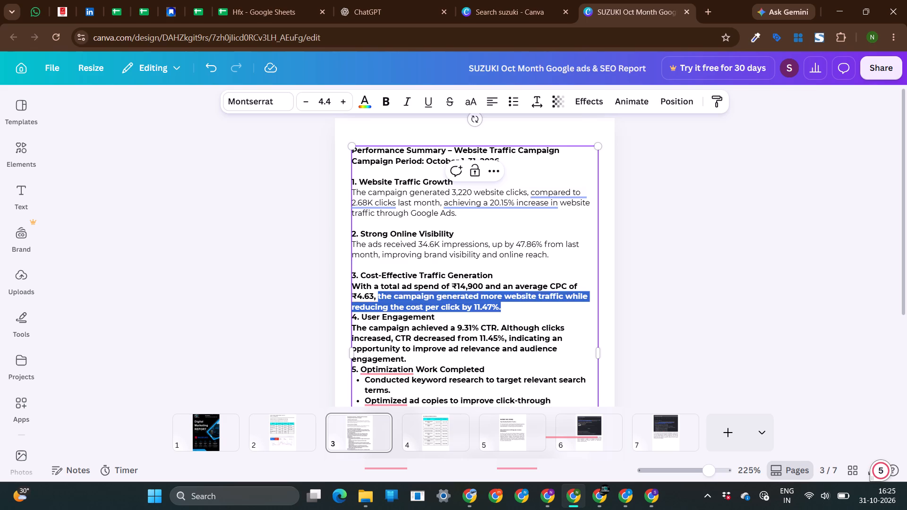
{"action": "left_click_drag", "start_coordinate": [371, 297], "coordinate": [346, 289]}
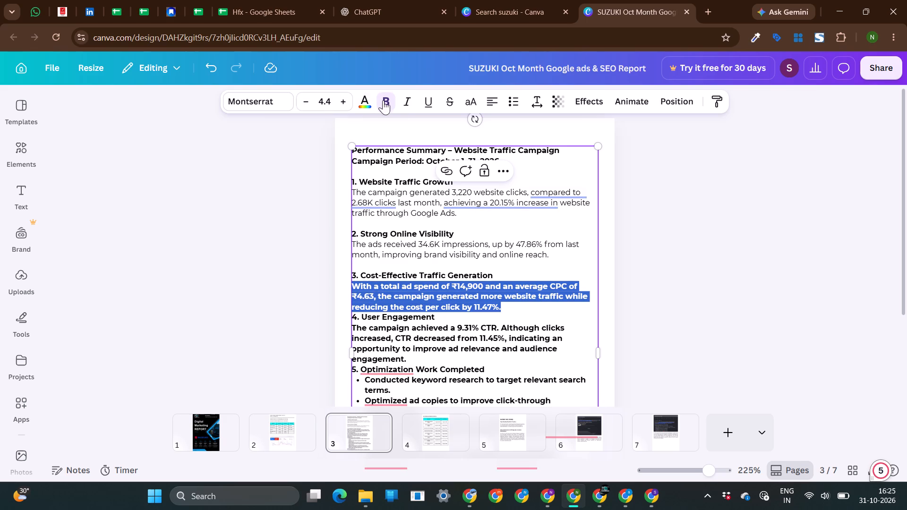
{"action": "left_click", "coordinate": [383, 103]}
{"action": "left_click", "coordinate": [470, 324]}
Insert a blank line between the Cost-Effective Traffic Generation paragraph and the "4. User Engagement" heading.
{"action": "left_click", "coordinate": [457, 306]}
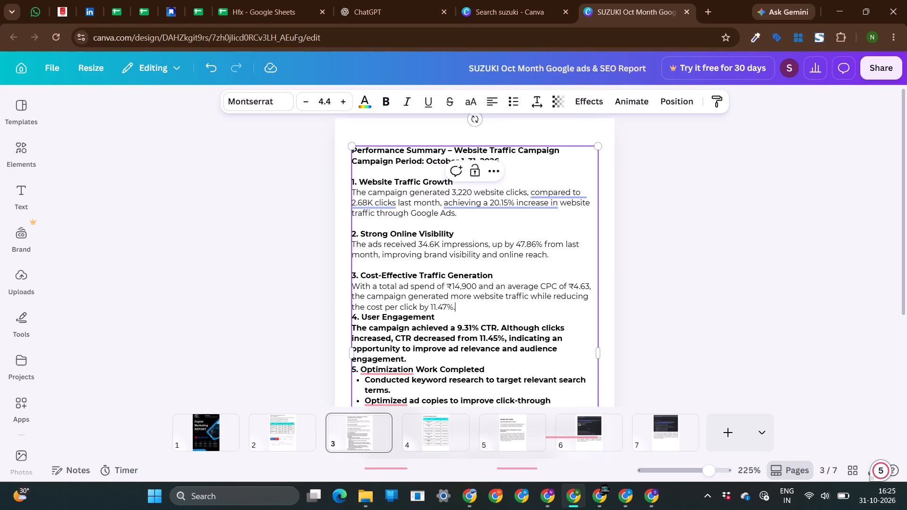
{"action": "key", "text": "shift+Return"}
Remove bold from the paragraph under the "4. User Engagement" heading.
{"action": "scroll", "coordinate": [422, 339], "scroll_direction": "down", "scroll_amount": 1}
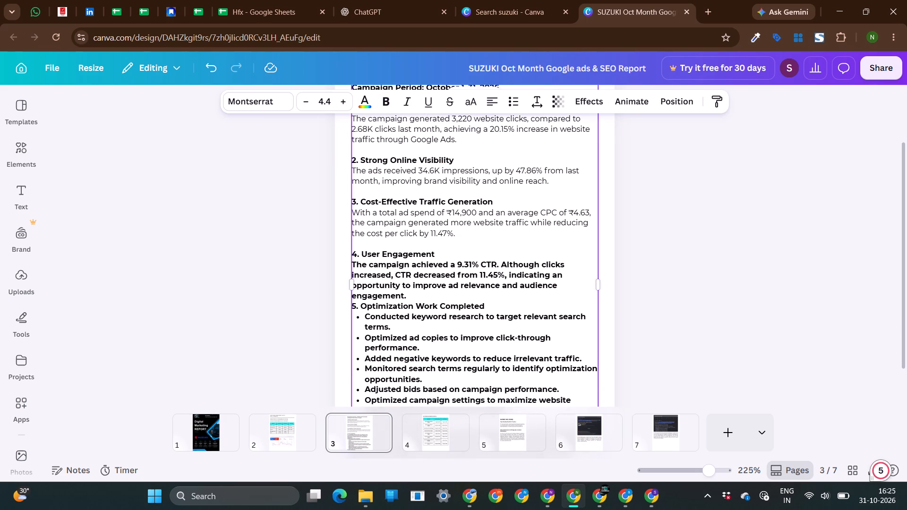
{"action": "left_click_drag", "start_coordinate": [408, 298], "coordinate": [350, 266]}
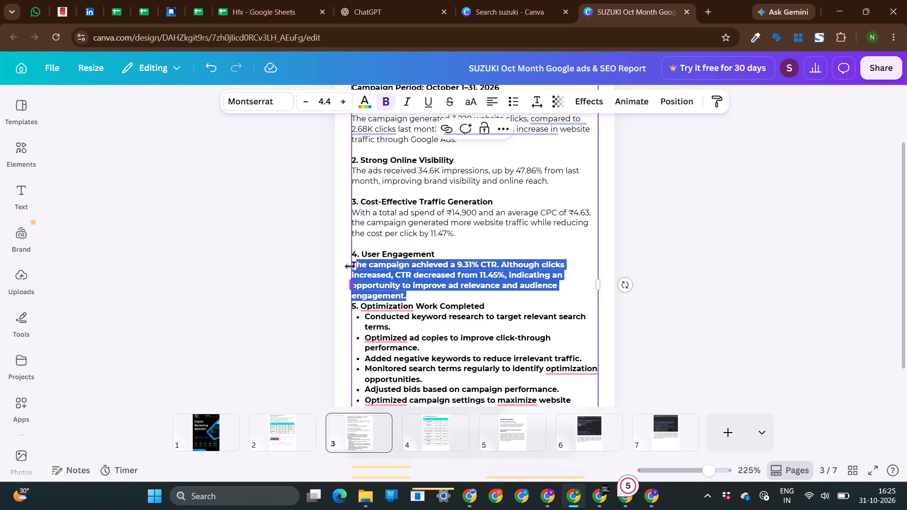
{"action": "left_click", "coordinate": [380, 252]}
{"action": "left_click_drag", "start_coordinate": [411, 294], "coordinate": [391, 288]}
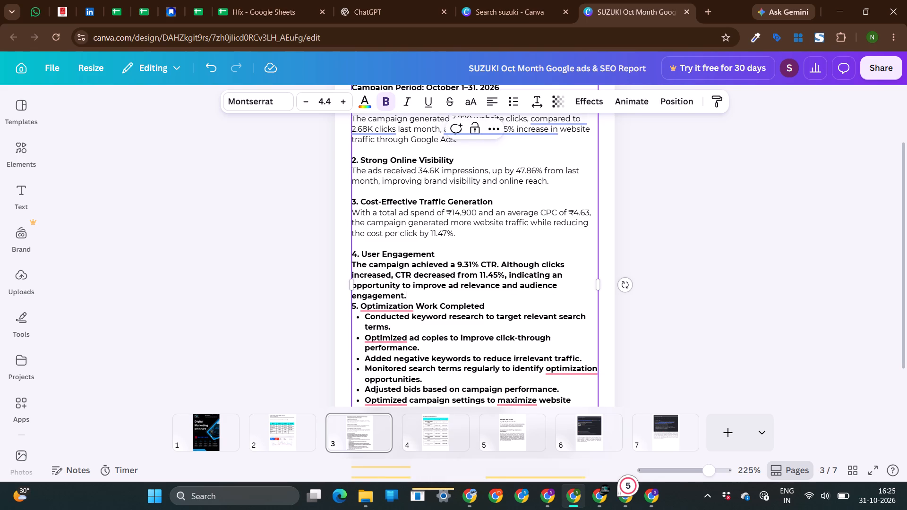
{"action": "left_click_drag", "start_coordinate": [391, 288], "coordinate": [351, 265]}
{"action": "left_click", "coordinate": [382, 276]}
{"action": "left_click_drag", "start_coordinate": [408, 297], "coordinate": [350, 267]}
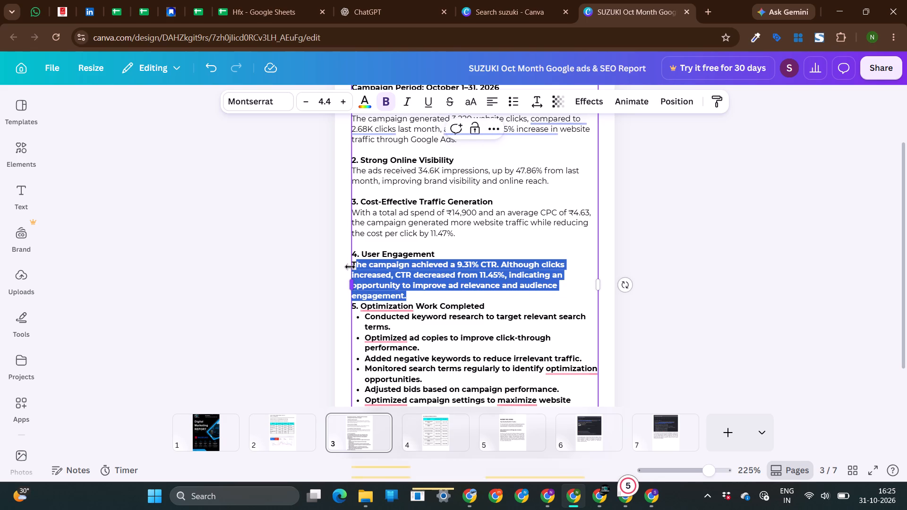
{"action": "left_click_drag", "start_coordinate": [350, 267], "coordinate": [348, 265]}
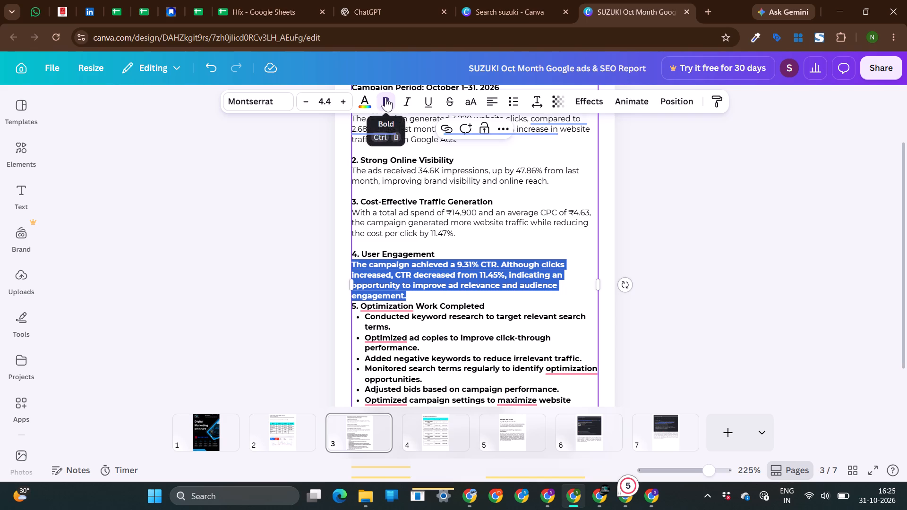
{"action": "left_click", "coordinate": [385, 97]}
{"action": "left_click", "coordinate": [424, 277]}
Insert a blank line between the User Engagement paragraph and the "5. Optimization Work Completed" heading.
{"action": "left_click", "coordinate": [557, 289]}
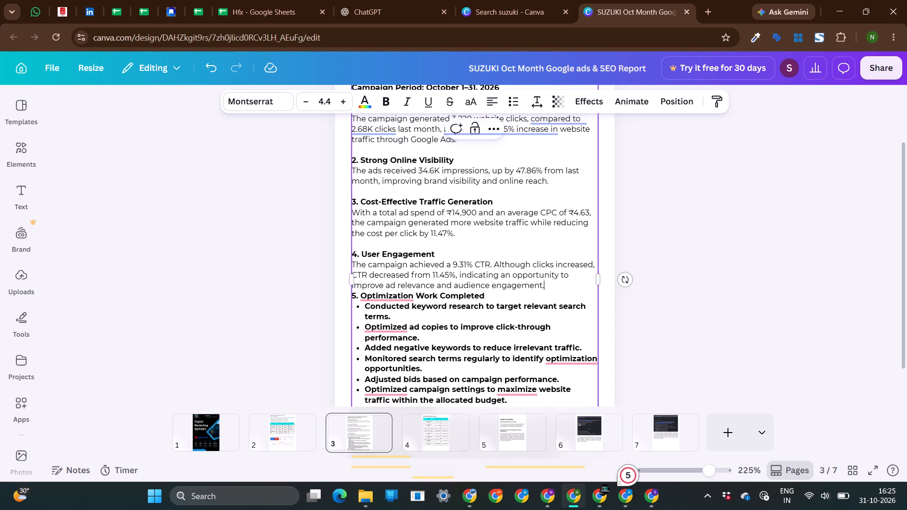
{"action": "key", "text": "shift+Return"}
Remove bold from the bullet list under the "5. Optimization Work Completed" heading.
{"action": "scroll", "coordinate": [595, 268], "scroll_direction": "down", "scroll_amount": 1}
{"action": "left_click_drag", "start_coordinate": [489, 265], "coordinate": [355, 265]}
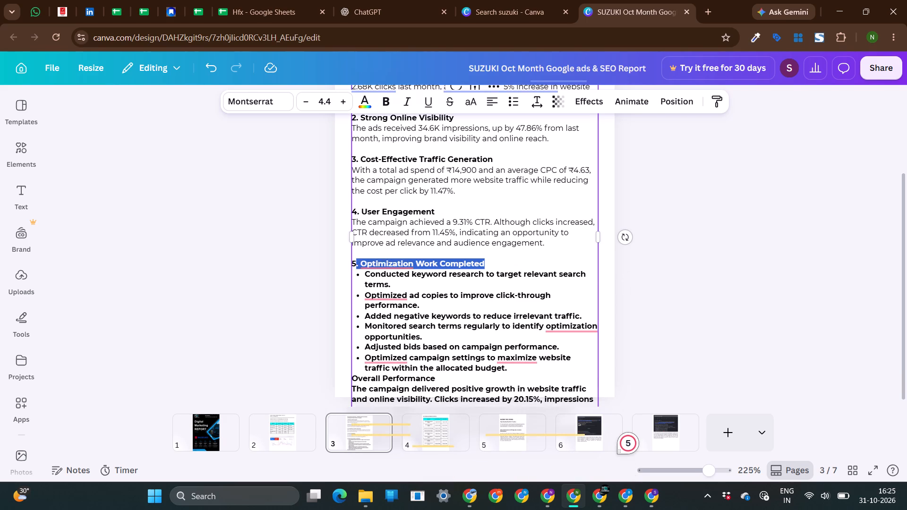
{"action": "left_click_drag", "start_coordinate": [355, 265], "coordinate": [354, 264]}
{"action": "scroll", "coordinate": [354, 264], "scroll_direction": "down", "scroll_amount": 2}
{"action": "left_click", "coordinate": [464, 314]}
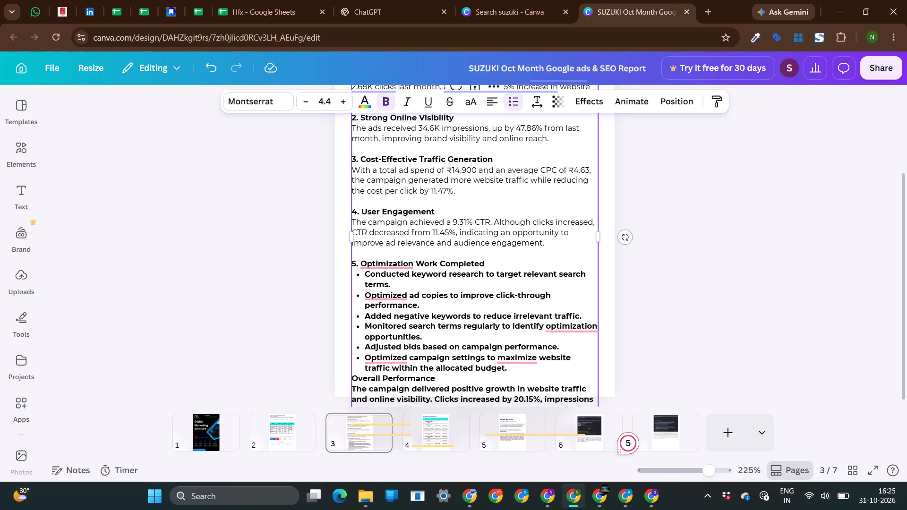
{"action": "left_click_drag", "start_coordinate": [505, 369], "coordinate": [359, 279]}
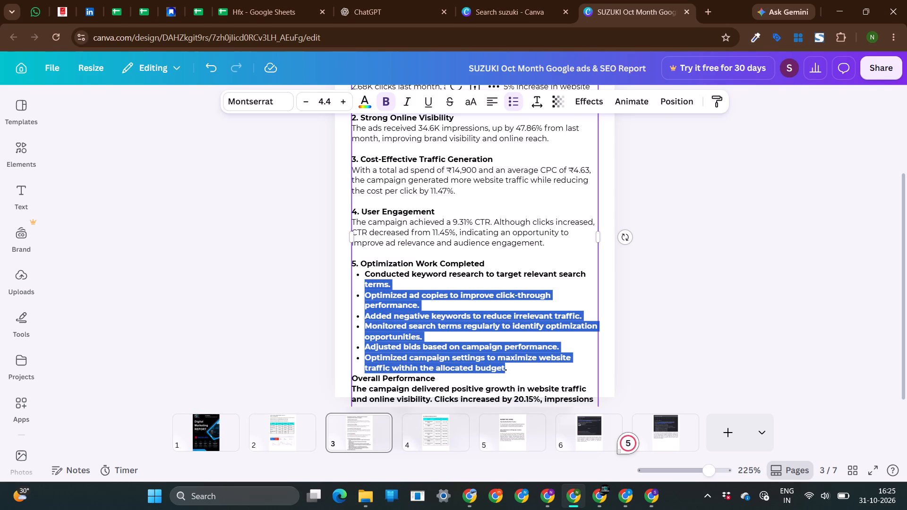
{"action": "left_click_drag", "start_coordinate": [359, 279], "coordinate": [360, 272]}
{"action": "left_click", "coordinate": [386, 101]}
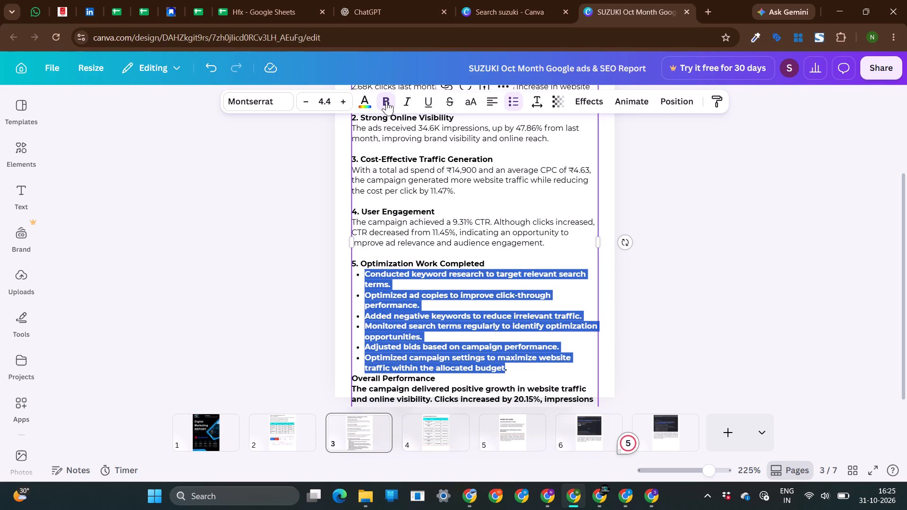
{"action": "left_click", "coordinate": [386, 101]}
{"action": "left_click", "coordinate": [476, 325]}
Insert an unbulleted blank line between the optimization bullet list and the "Overall Performance" heading.
{"action": "scroll", "coordinate": [495, 347], "scroll_direction": "down", "scroll_amount": 2}
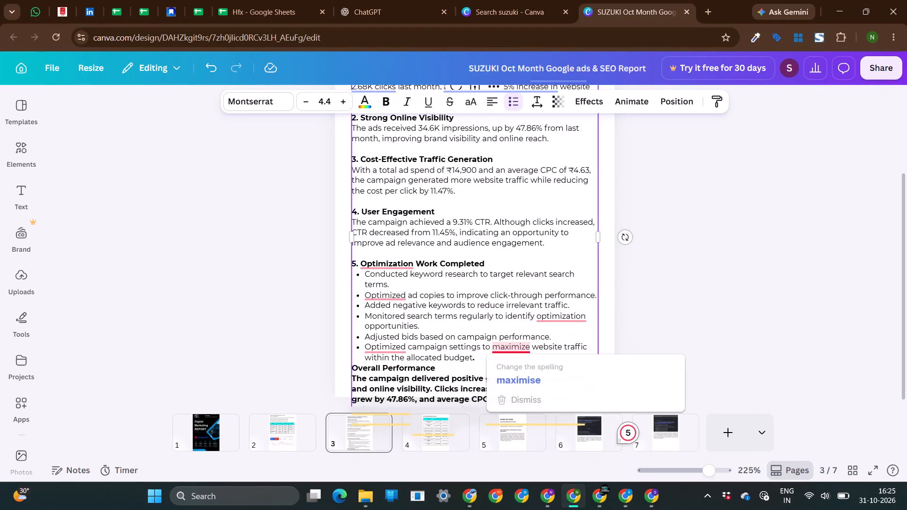
{"action": "left_click", "coordinate": [453, 360]}
{"action": "left_click", "coordinate": [482, 360]}
{"action": "key", "text": "shift+Return"}
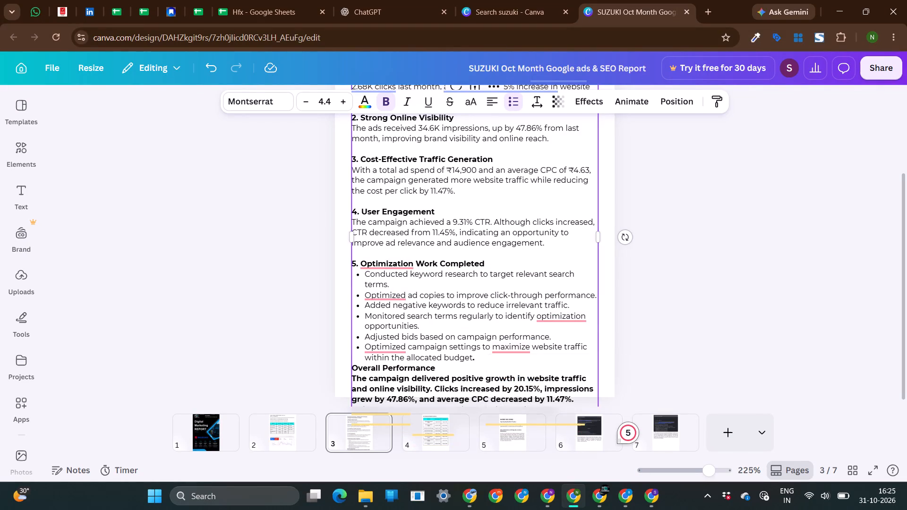
{"action": "scroll", "coordinate": [482, 360], "scroll_direction": "down", "scroll_amount": 2}
{"action": "key", "text": "BackSpace"}
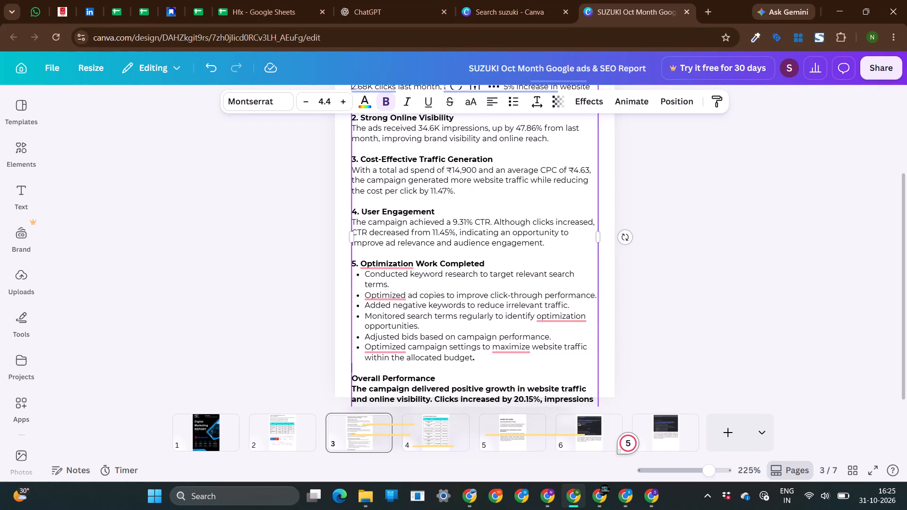
{"action": "left_click", "coordinate": [664, 313]}
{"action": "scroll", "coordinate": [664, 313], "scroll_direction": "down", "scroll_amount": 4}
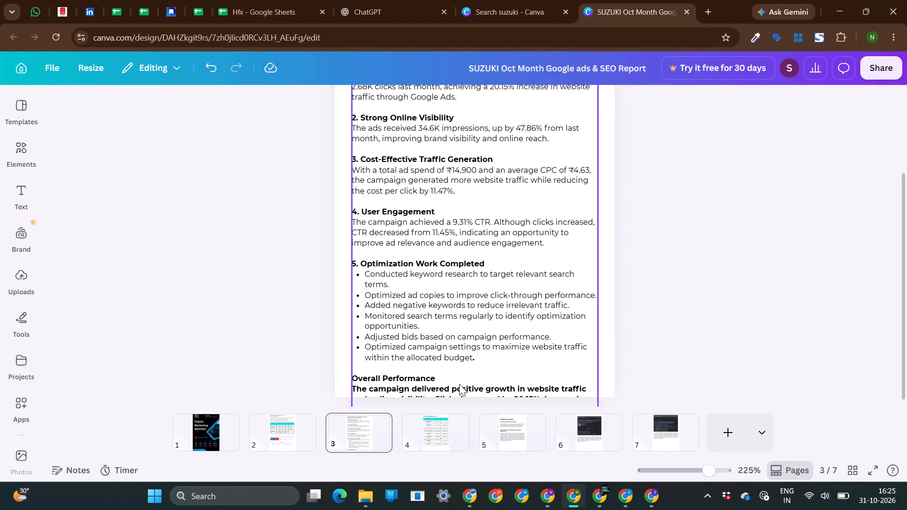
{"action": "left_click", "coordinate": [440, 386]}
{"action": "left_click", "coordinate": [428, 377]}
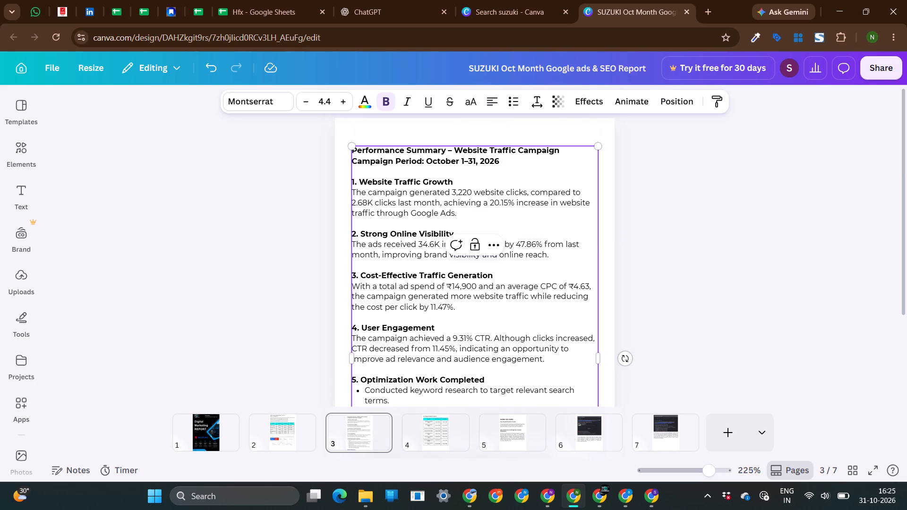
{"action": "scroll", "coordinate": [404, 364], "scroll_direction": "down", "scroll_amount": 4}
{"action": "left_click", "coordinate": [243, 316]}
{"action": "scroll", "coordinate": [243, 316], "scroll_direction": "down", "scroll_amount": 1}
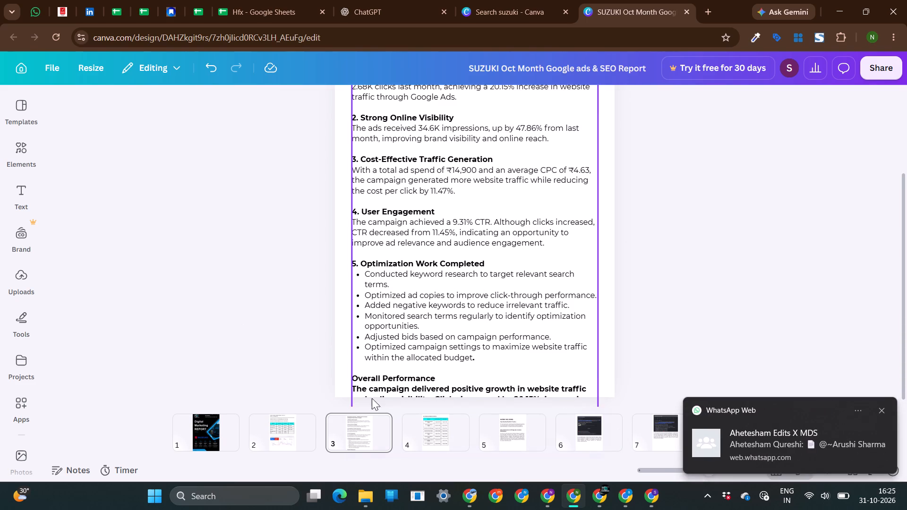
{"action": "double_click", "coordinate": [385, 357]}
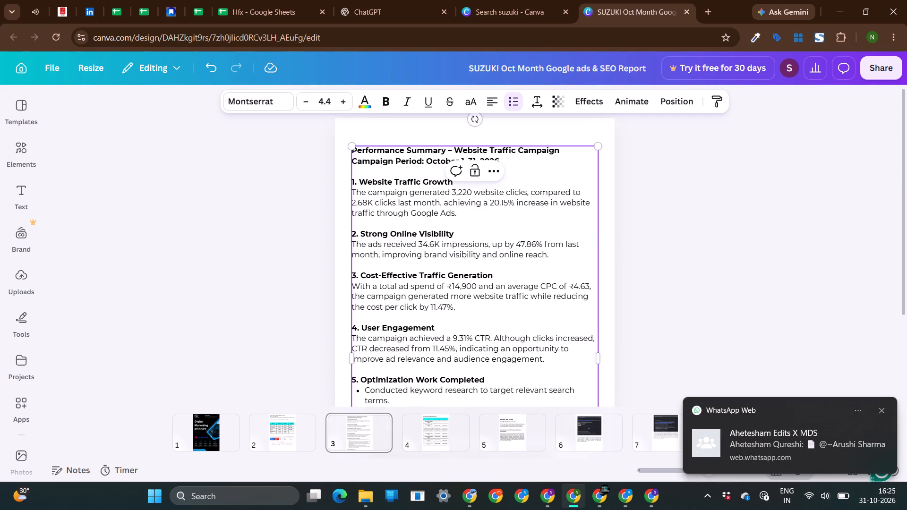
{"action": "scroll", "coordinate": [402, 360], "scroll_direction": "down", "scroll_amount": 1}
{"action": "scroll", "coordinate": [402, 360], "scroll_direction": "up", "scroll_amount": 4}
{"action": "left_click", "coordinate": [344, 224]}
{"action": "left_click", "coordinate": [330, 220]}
Move page 3's summary text box slightly up and toward the page's left edge, and widen it toward the right margin.
{"action": "left_click", "coordinate": [394, 215]}
{"action": "left_click_drag", "start_coordinate": [394, 215], "coordinate": [391, 206]}
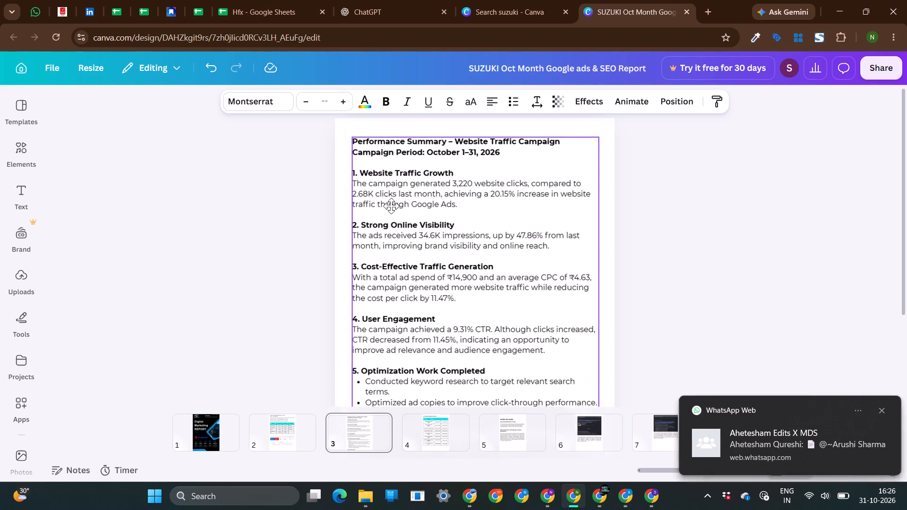
{"action": "left_click_drag", "start_coordinate": [391, 206], "coordinate": [389, 199]}
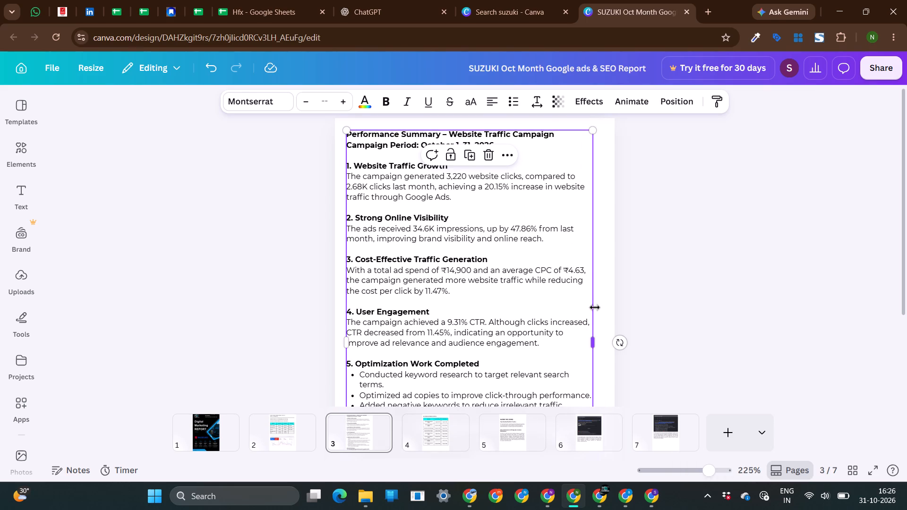
{"action": "left_click_drag", "start_coordinate": [595, 307], "coordinate": [604, 308]}
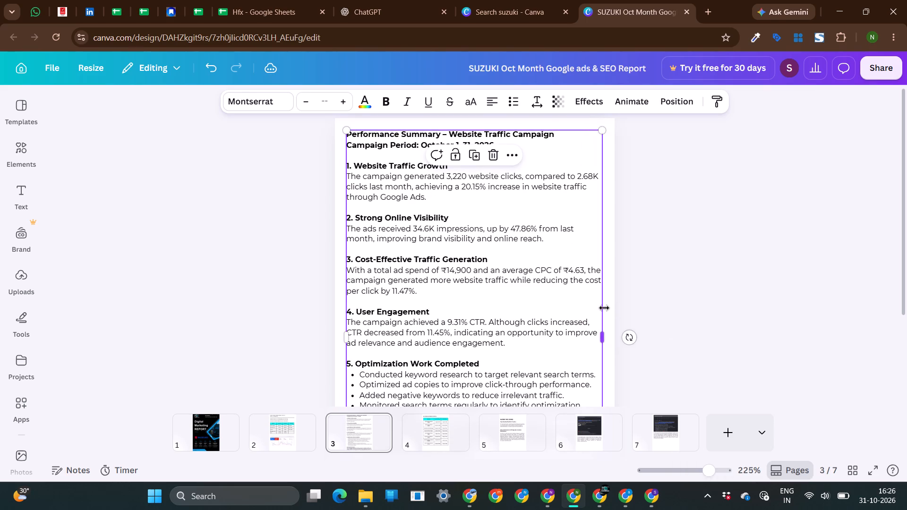
{"action": "left_click", "coordinate": [649, 288]}
Cut the Overall Performance heading and its paragraph from the end of page 3's summary.
{"action": "scroll", "coordinate": [483, 304], "scroll_direction": "down", "scroll_amount": 4}
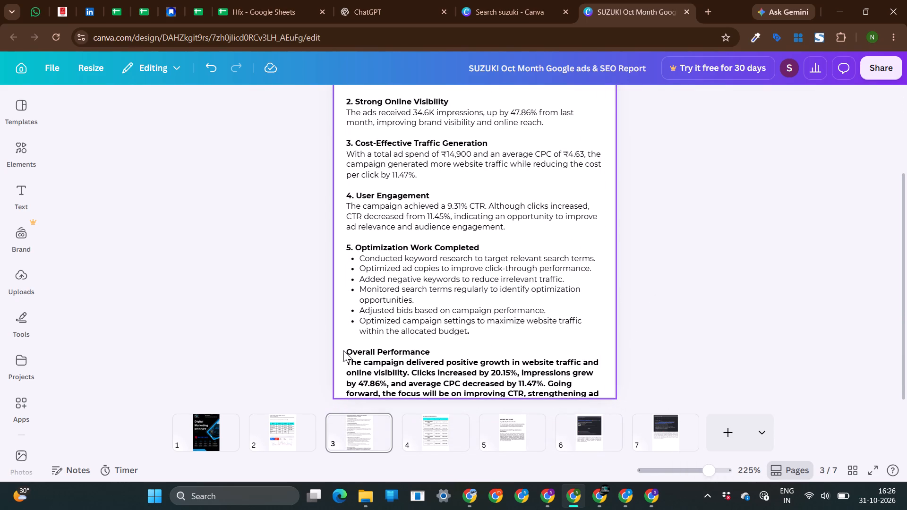
{"action": "left_click", "coordinate": [346, 348]}
{"action": "double_click", "coordinate": [350, 351]}
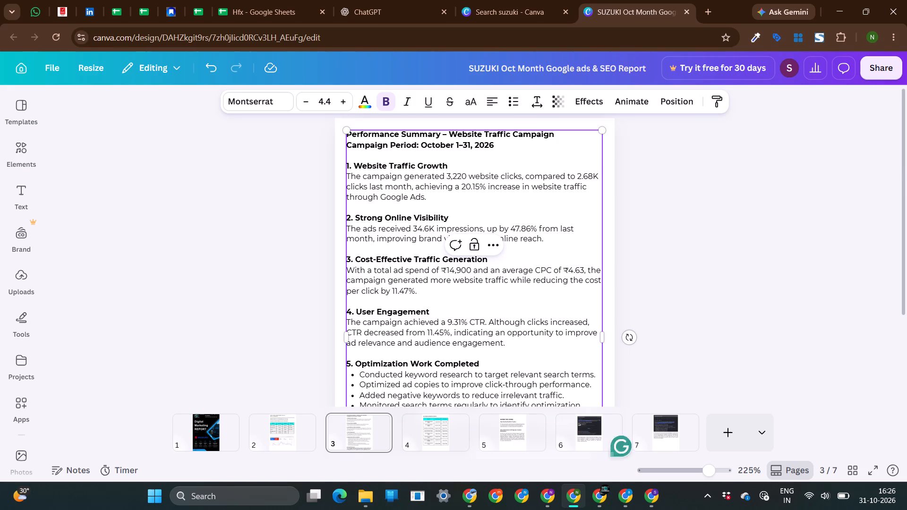
{"action": "scroll", "coordinate": [356, 364], "scroll_direction": "down", "scroll_amount": 3}
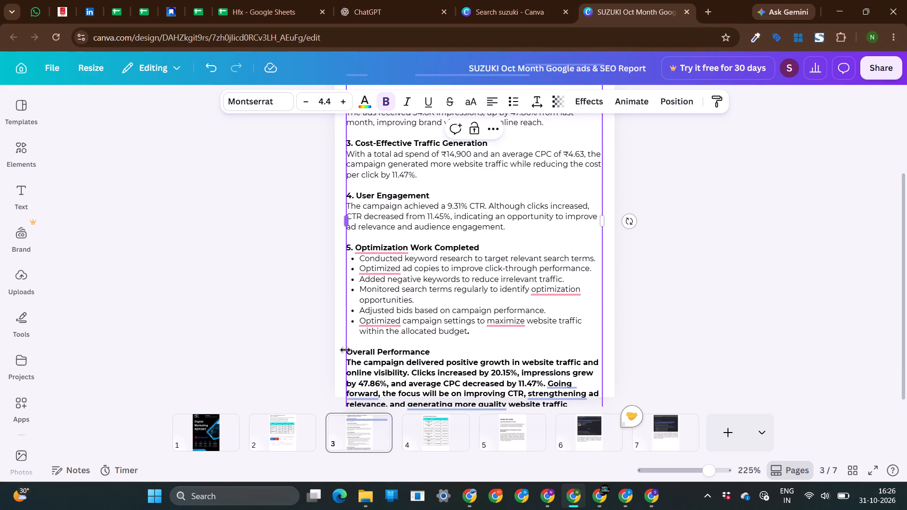
{"action": "left_click_drag", "start_coordinate": [348, 351], "coordinate": [351, 351]}
{"action": "left_click_drag", "start_coordinate": [351, 351], "coordinate": [584, 414]}
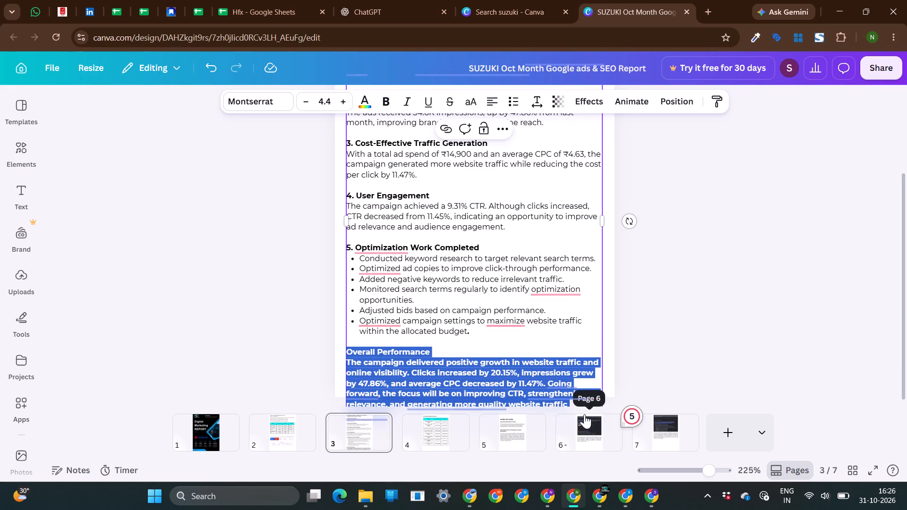
{"action": "key", "text": "ctrl+x"}
{"action": "left_click", "coordinate": [657, 319]}
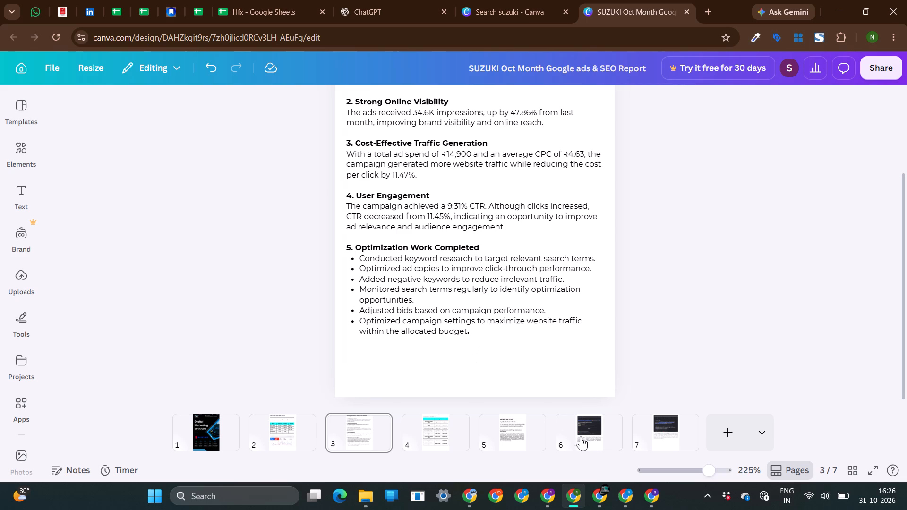
Paste the Overall Performance text onto page 2 and move it down over the chart's lower part.
{"action": "left_click", "coordinate": [585, 441]}
{"action": "left_click", "coordinate": [430, 434]}
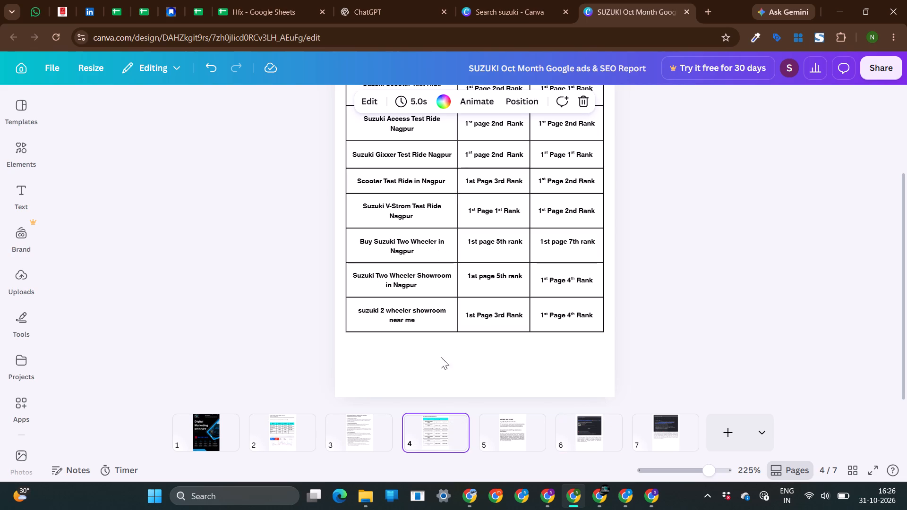
{"action": "left_click", "coordinate": [271, 449]}
{"action": "left_click", "coordinate": [435, 347]}
{"action": "key", "text": "ctrl+v"}
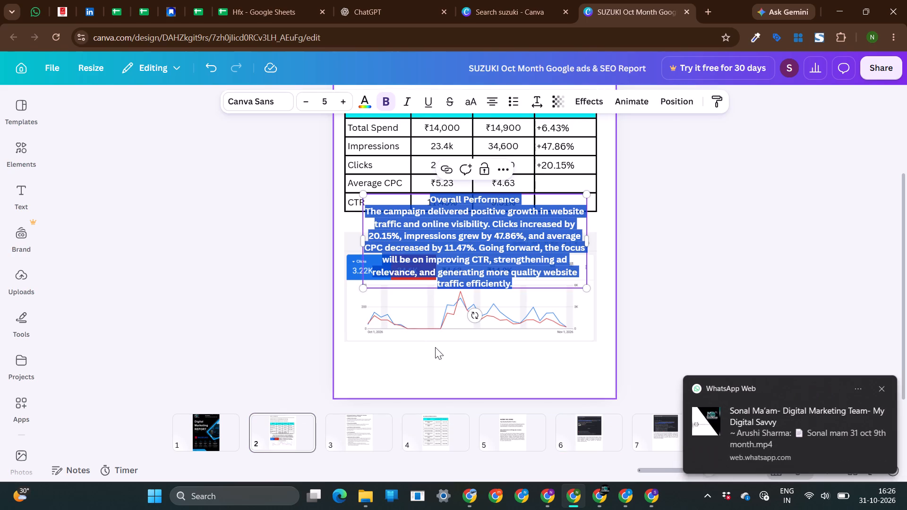
{"action": "left_click", "coordinate": [409, 376]}
{"action": "left_click_drag", "start_coordinate": [453, 244], "coordinate": [445, 367]}
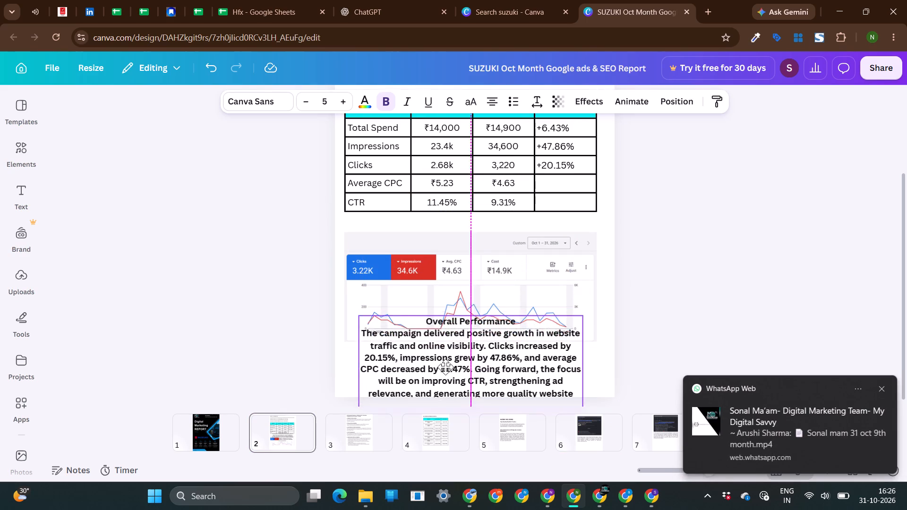
{"action": "left_click_drag", "start_coordinate": [445, 367], "coordinate": [449, 331]}
Move page 2's Google Ads chart image up, closer beneath the metrics table.
{"action": "left_click", "coordinate": [391, 253]}
{"action": "left_click_drag", "start_coordinate": [391, 253], "coordinate": [391, 244]}
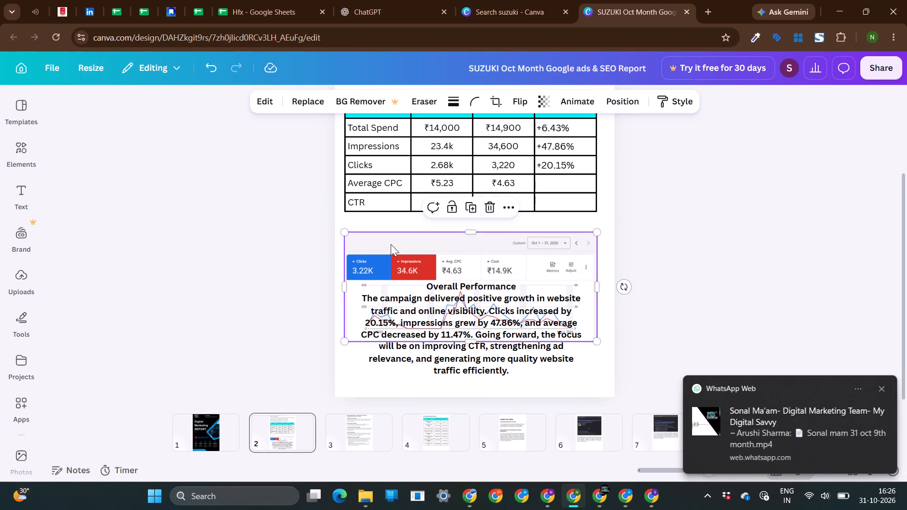
{"action": "left_click_drag", "start_coordinate": [391, 244], "coordinate": [391, 239]}
Widen the Overall Performance text box to nearly the full page width and left-align its text.
{"action": "left_click", "coordinate": [422, 338]}
{"action": "double_click", "coordinate": [460, 348]}
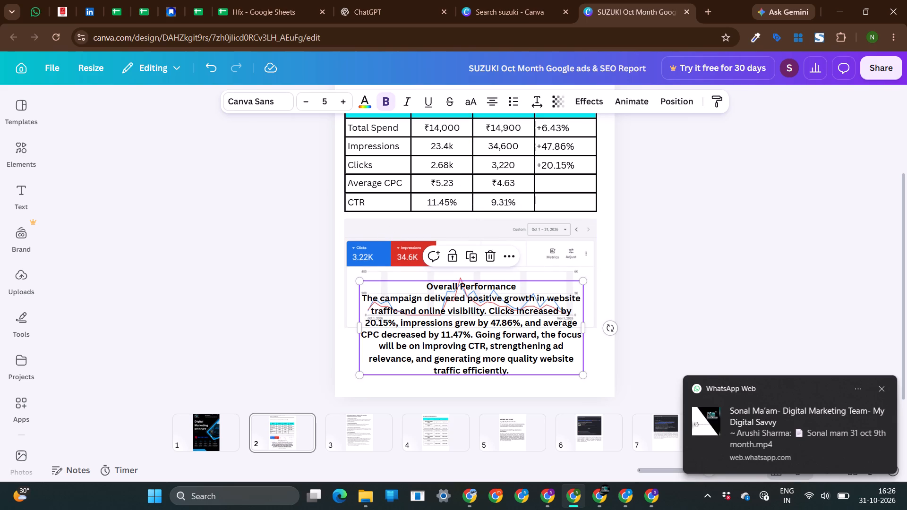
{"action": "left_click", "coordinate": [515, 279]}
{"action": "left_click", "coordinate": [520, 284]}
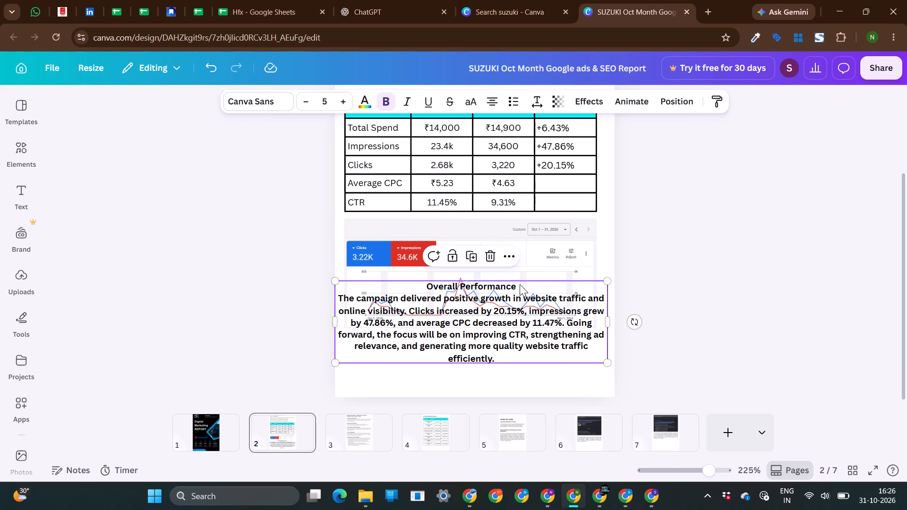
{"action": "double_click", "coordinate": [478, 325]}
{"action": "left_click", "coordinate": [495, 105]}
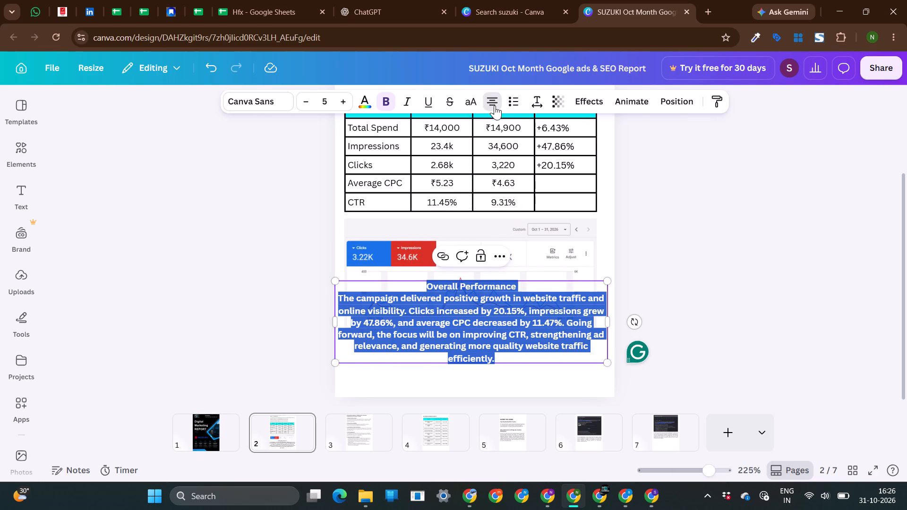
Remove bold from the paragraph under page 2's Overall Performance heading.
{"action": "left_click", "coordinate": [425, 282]}
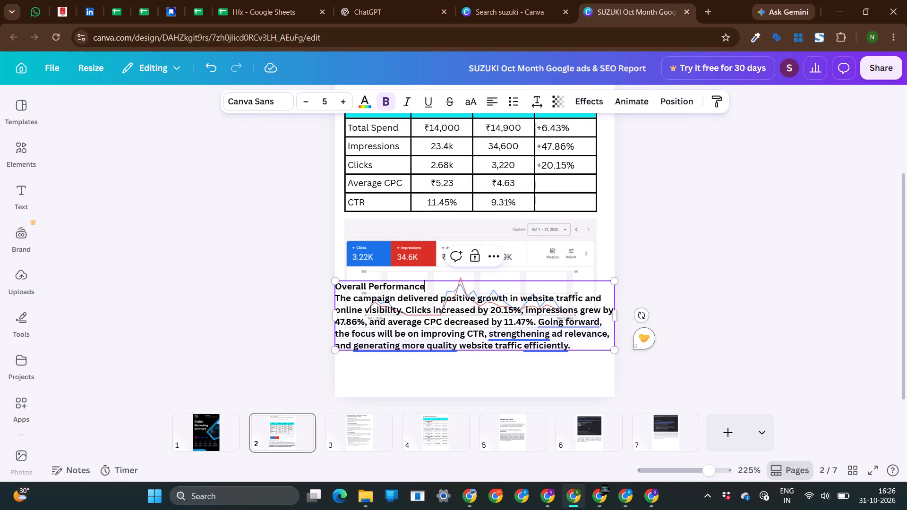
{"action": "left_click_drag", "start_coordinate": [575, 346], "coordinate": [331, 297]}
{"action": "left_click", "coordinate": [385, 103]}
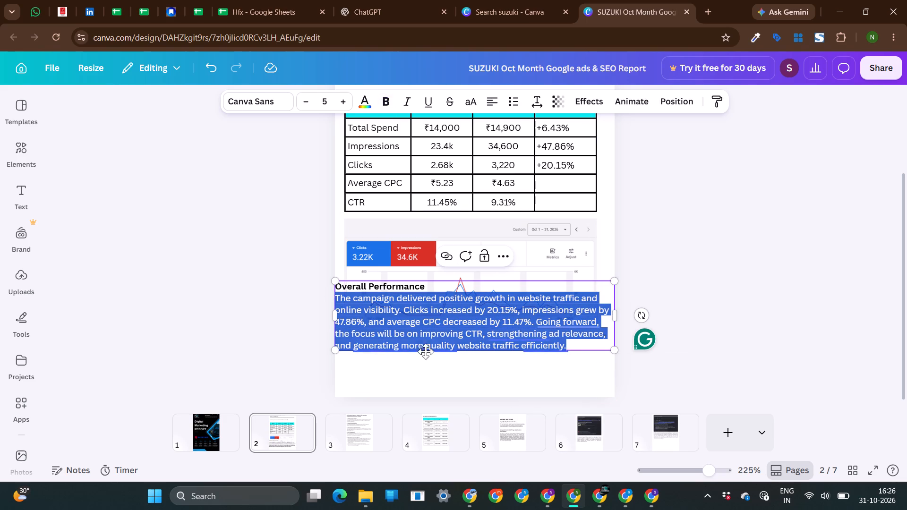
{"action": "left_click", "coordinate": [426, 361]}
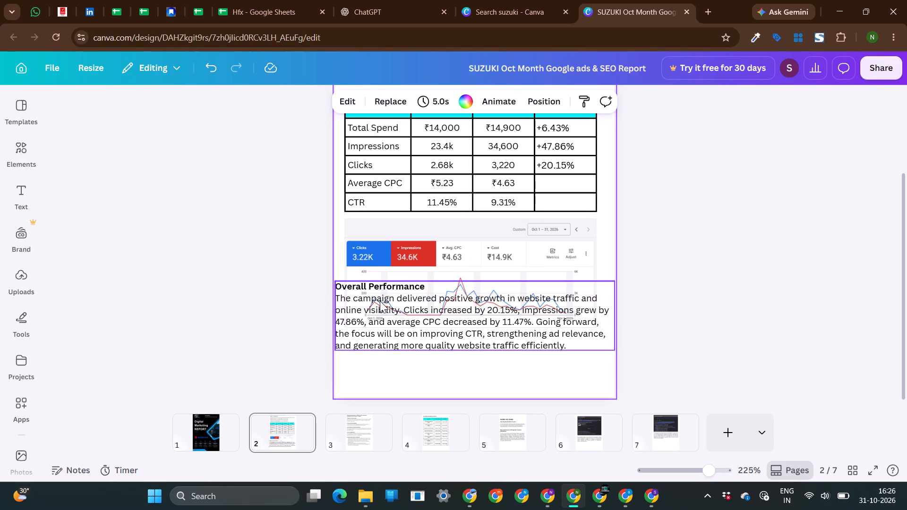
Fit the Overall Performance text below page 2's chart, scaling it to font size 4.3 and matching the chart's width.
{"action": "left_click_drag", "start_coordinate": [380, 301], "coordinate": [394, 355]}
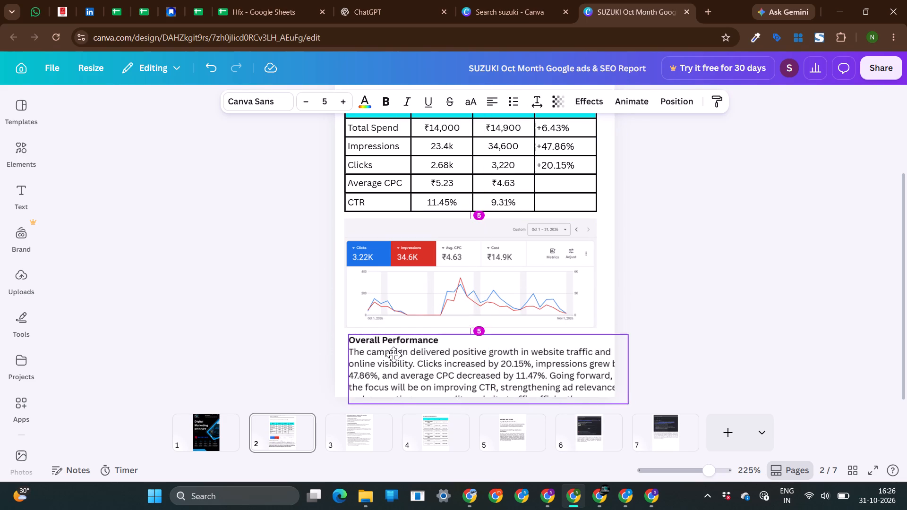
{"action": "left_click_drag", "start_coordinate": [394, 355], "coordinate": [404, 298]}
{"action": "left_click_drag", "start_coordinate": [643, 277], "coordinate": [643, 278]}
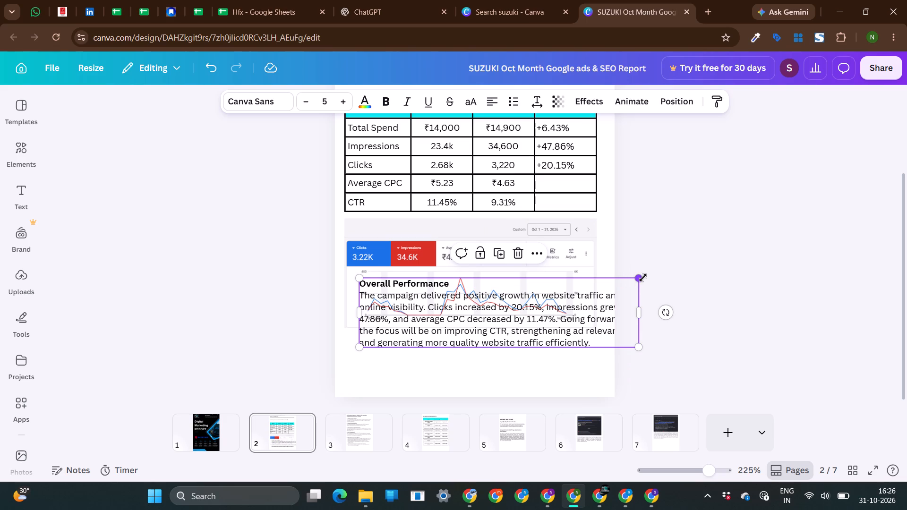
{"action": "left_click_drag", "start_coordinate": [643, 278], "coordinate": [609, 301]}
{"action": "left_click_drag", "start_coordinate": [495, 338], "coordinate": [468, 397]}
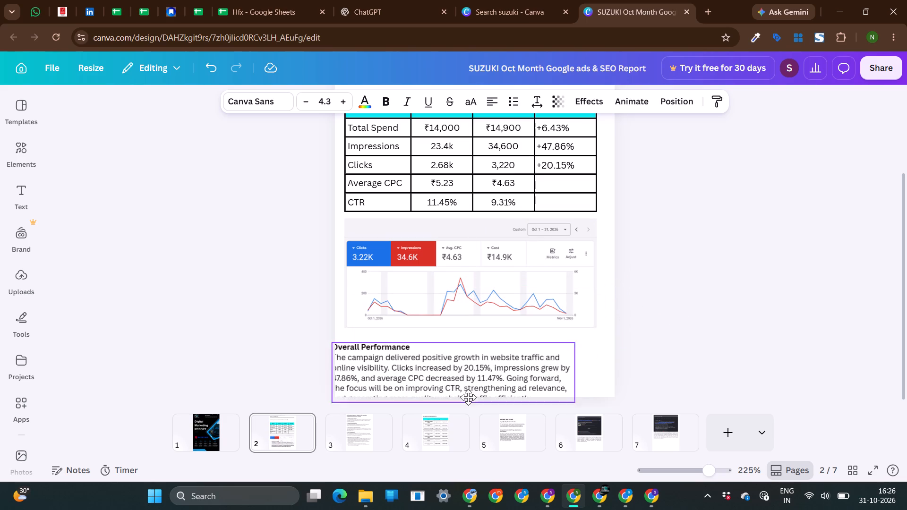
{"action": "left_click_drag", "start_coordinate": [468, 397], "coordinate": [480, 383]}
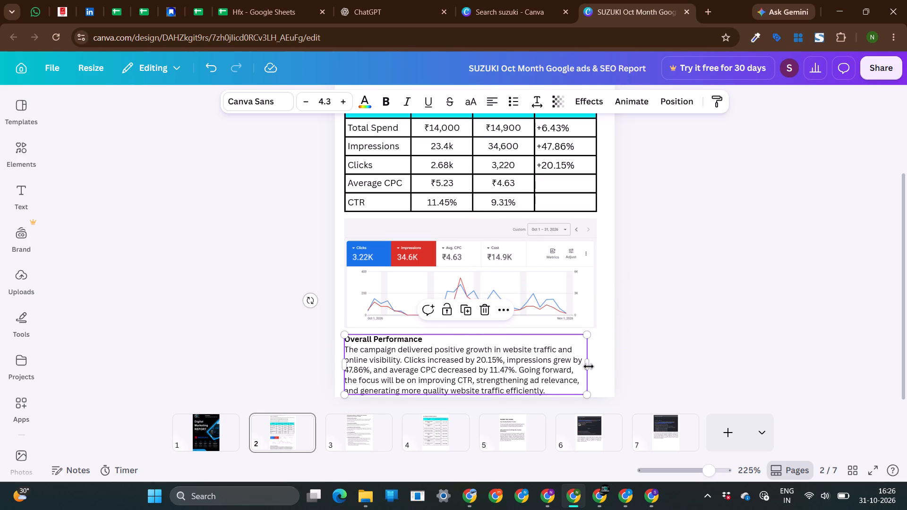
{"action": "left_click_drag", "start_coordinate": [589, 366], "coordinate": [597, 366]}
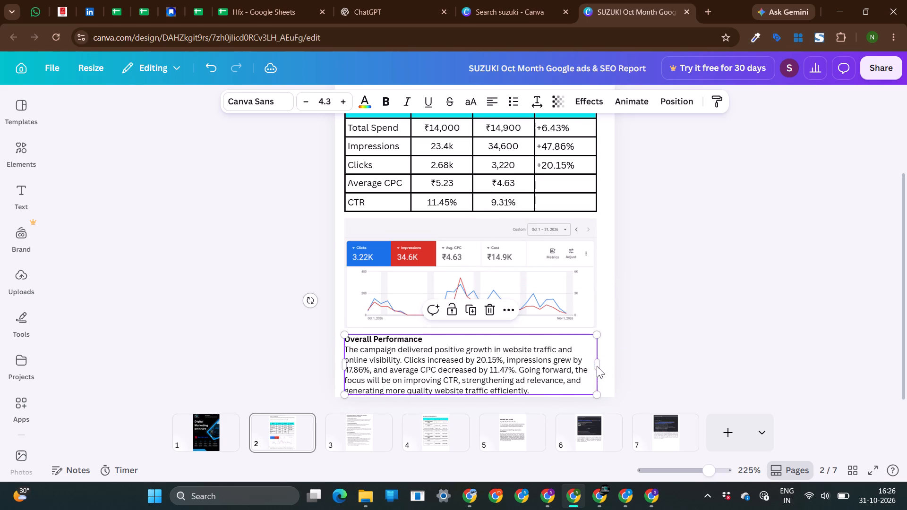
Move the Overall Performance text from page 2 to the bottom of page 3, aligned with the summary's left edge.
{"action": "left_click", "coordinate": [665, 337]}
{"action": "left_click_drag", "start_coordinate": [454, 361], "coordinate": [367, 428]}
{"action": "scroll", "coordinate": [476, 290], "scroll_direction": "down", "scroll_amount": 2}
{"action": "left_click", "coordinate": [396, 367]}
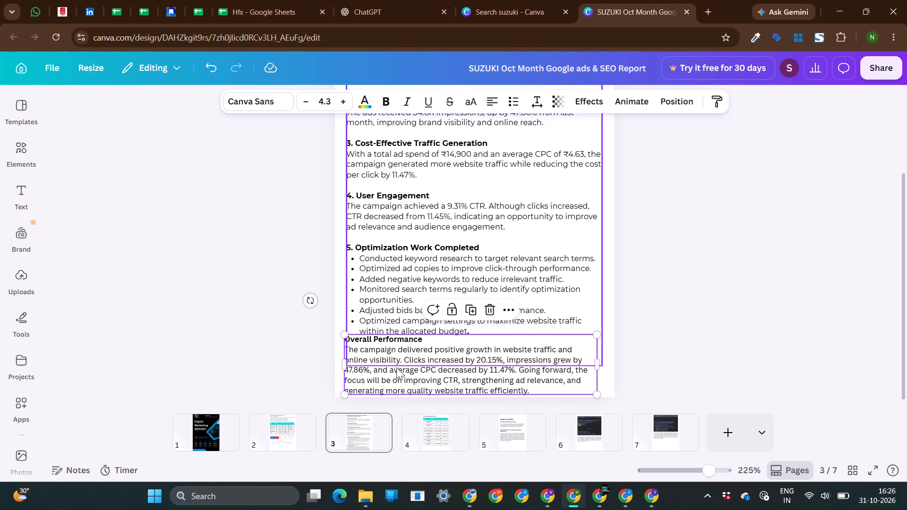
Scale page 3's Performance Summary text down to font size 4.1 and widen its box to about 196.
{"action": "left_click", "coordinate": [412, 272]}
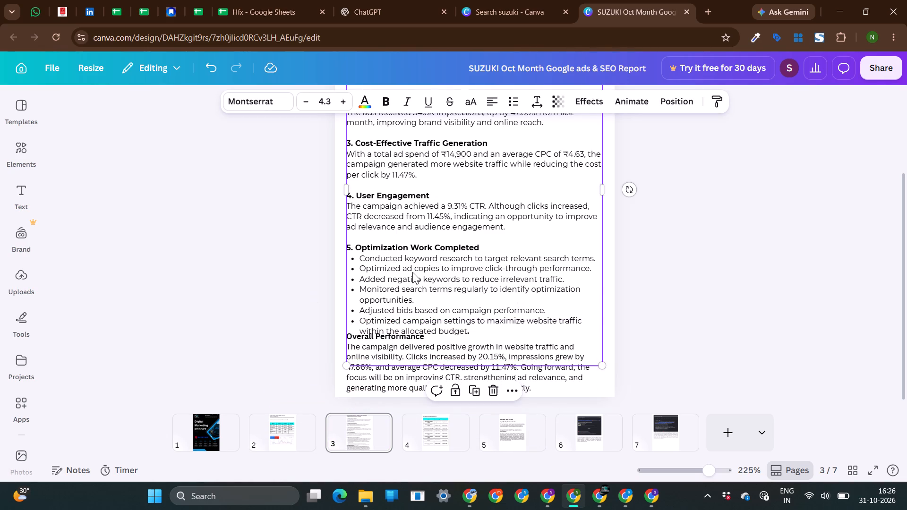
{"action": "left_click_drag", "start_coordinate": [605, 365], "coordinate": [583, 334]}
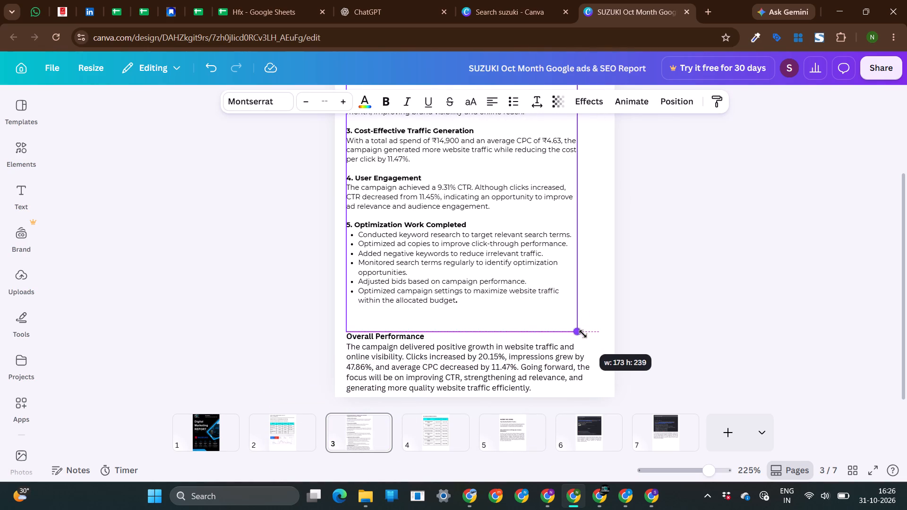
{"action": "left_click_drag", "start_coordinate": [583, 334], "coordinate": [596, 341]}
{"action": "left_click", "coordinate": [585, 184]}
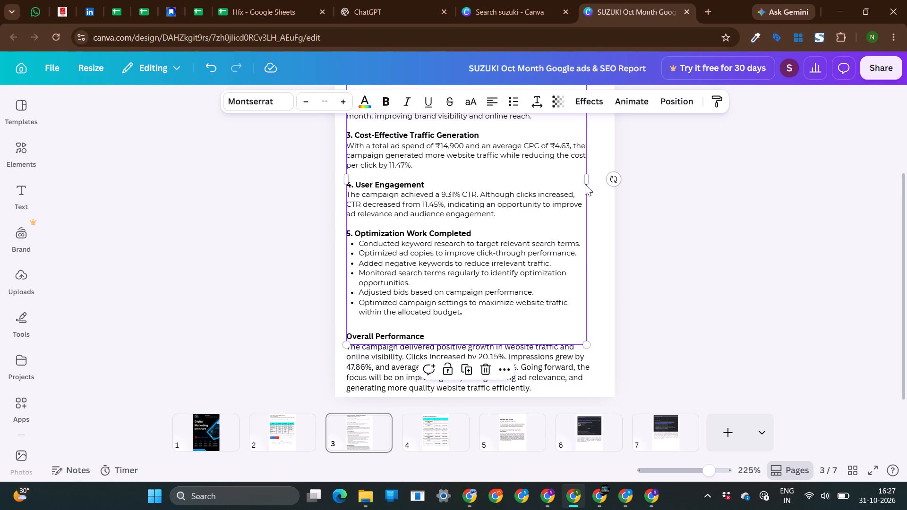
{"action": "left_click", "coordinate": [485, 235]}
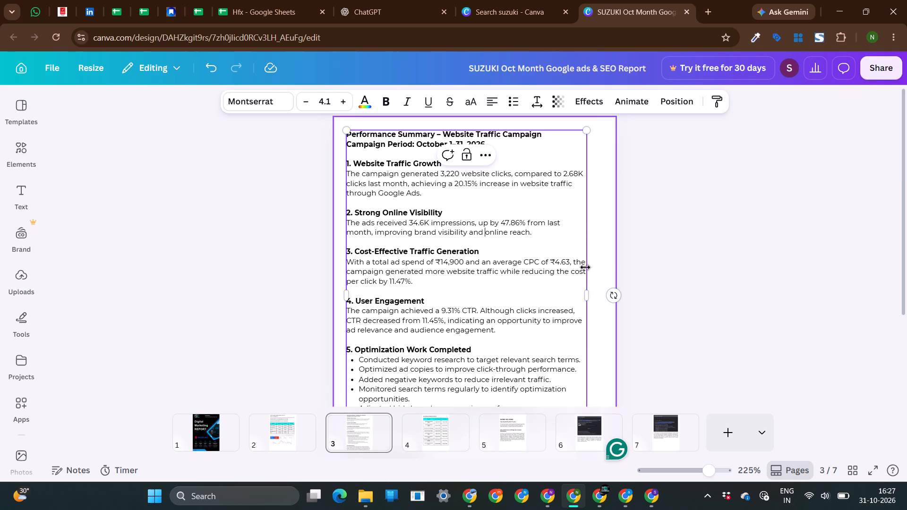
{"action": "left_click_drag", "start_coordinate": [590, 273], "coordinate": [613, 273]}
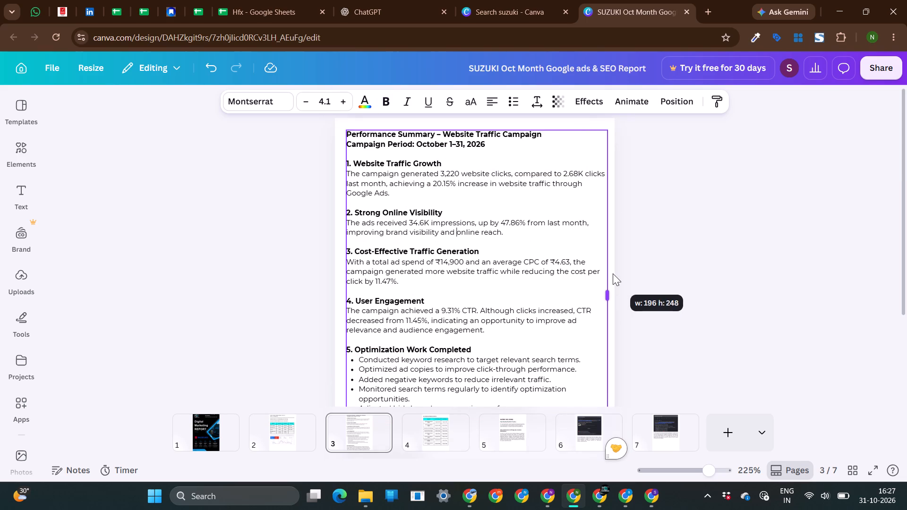
{"action": "left_click_drag", "start_coordinate": [613, 273], "coordinate": [612, 273]}
Place the Overall Performance text just below page 3's optimization list and widen its box to about 196 to match the summary.
{"action": "scroll", "coordinate": [612, 273], "scroll_direction": "down", "scroll_amount": 3}
{"action": "left_click", "coordinate": [602, 382]}
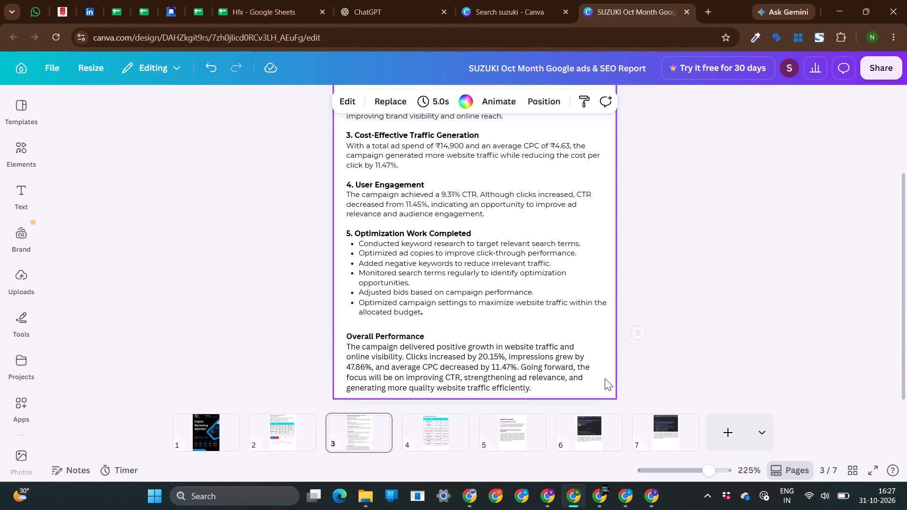
{"action": "left_click", "coordinate": [428, 351]}
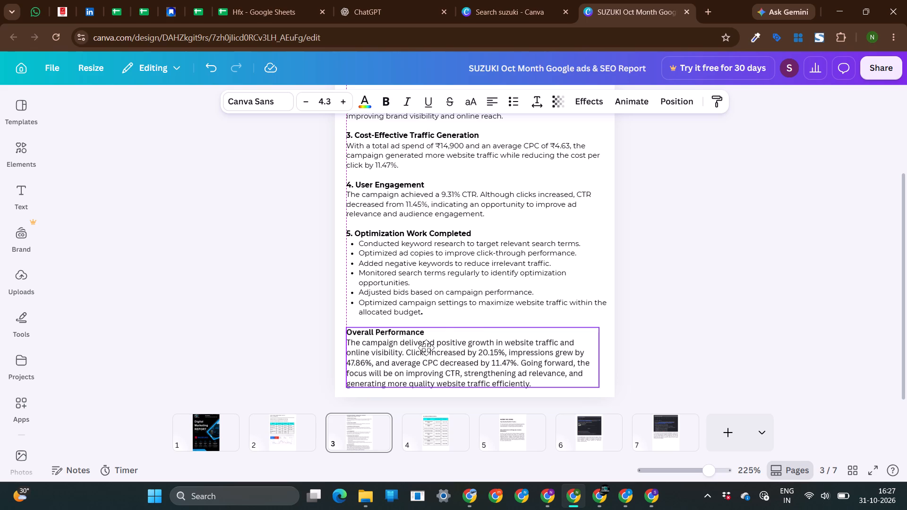
{"action": "left_click", "coordinate": [585, 373]}
{"action": "left_click", "coordinate": [659, 362]}
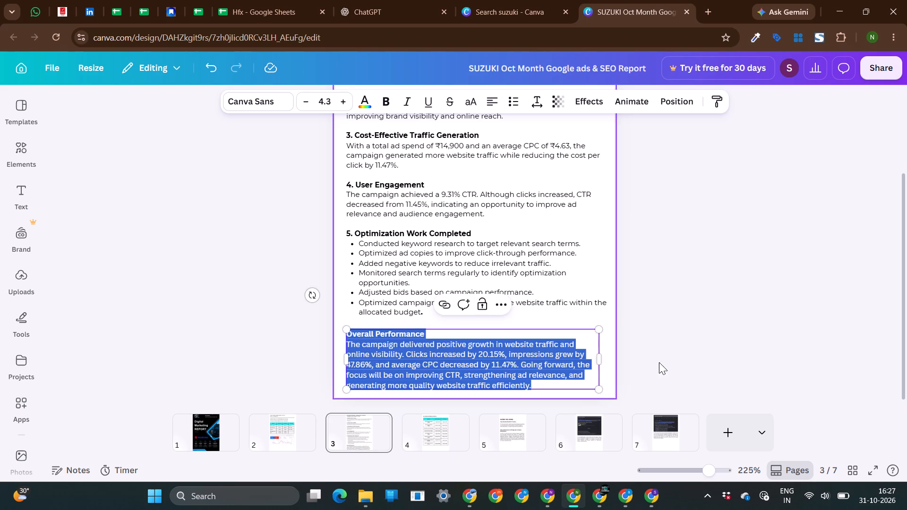
{"action": "left_click", "coordinate": [542, 374]}
{"action": "left_click_drag", "start_coordinate": [599, 361], "coordinate": [605, 361]}
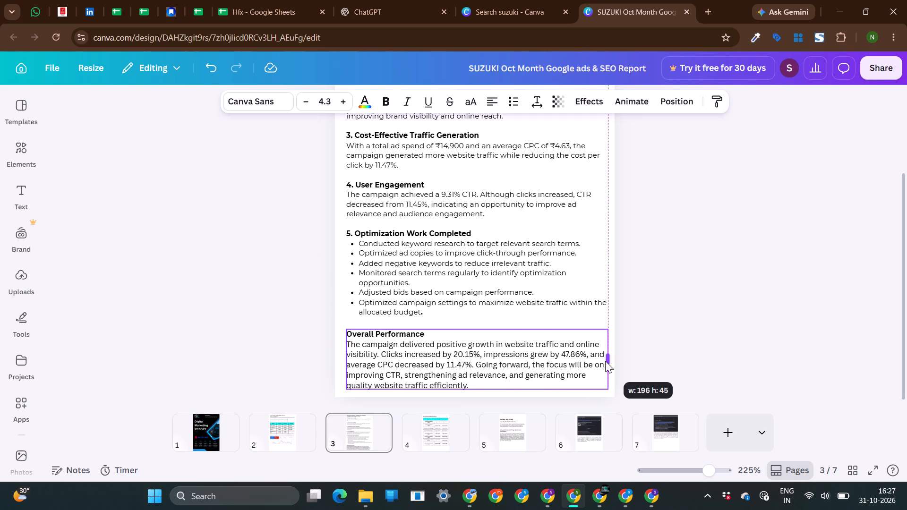
{"action": "left_click_drag", "start_coordinate": [605, 361], "coordinate": [605, 361]}
{"action": "left_click", "coordinate": [745, 331]}
In page 4's Keywords Ranking Status table, move the Before Ranking column to the right of the After Ranking column.
{"action": "scroll", "coordinate": [592, 272], "scroll_direction": "up", "scroll_amount": 2}
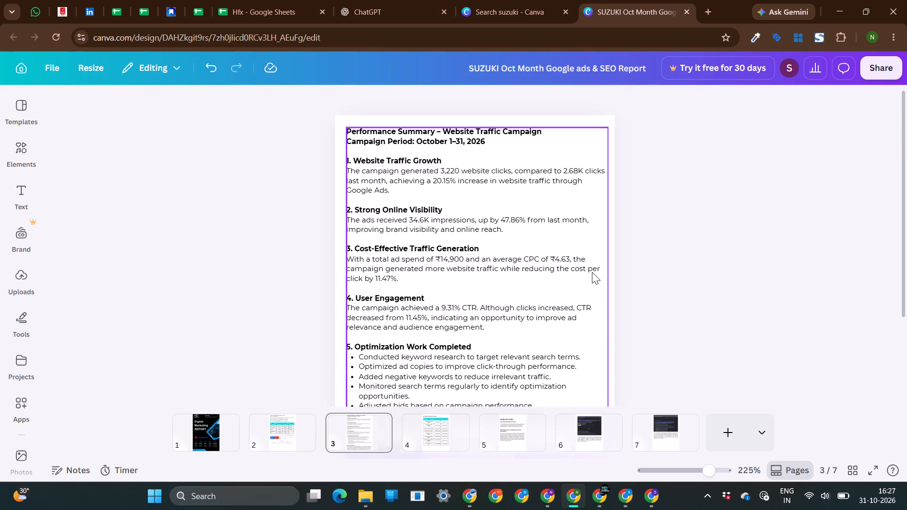
{"action": "scroll", "coordinate": [592, 272], "scroll_direction": "up", "scroll_amount": 2}
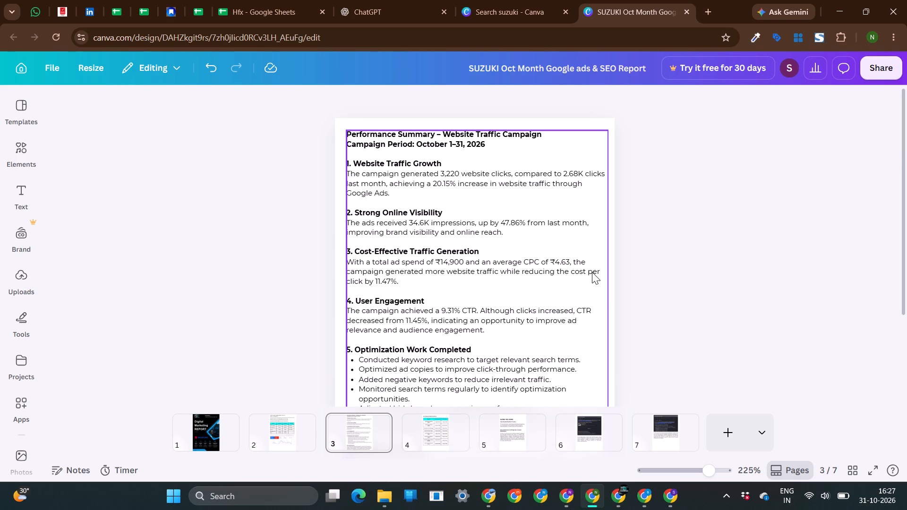
{"action": "left_click", "coordinate": [689, 236]}
{"action": "left_click", "coordinate": [435, 416]}
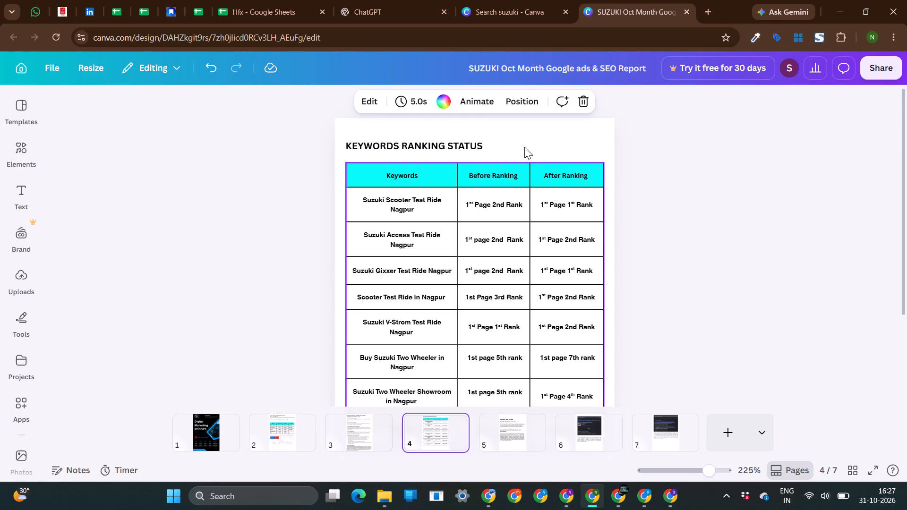
{"action": "left_click", "coordinate": [507, 173]}
{"action": "left_click", "coordinate": [494, 149]}
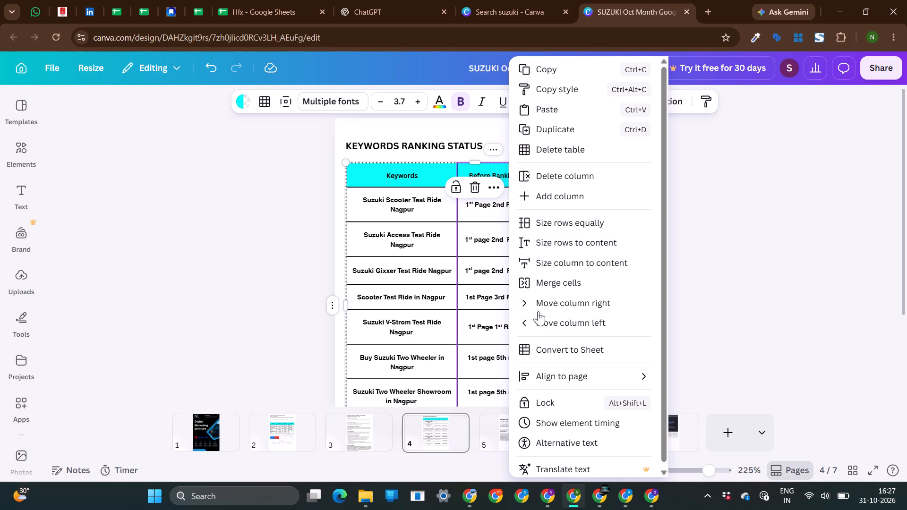
{"action": "left_click", "coordinate": [542, 298]}
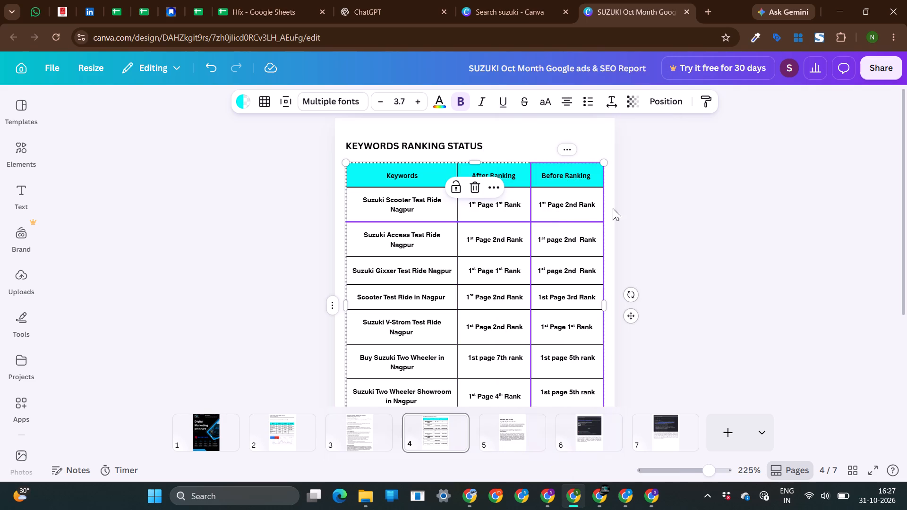
{"action": "left_click", "coordinate": [627, 219]}
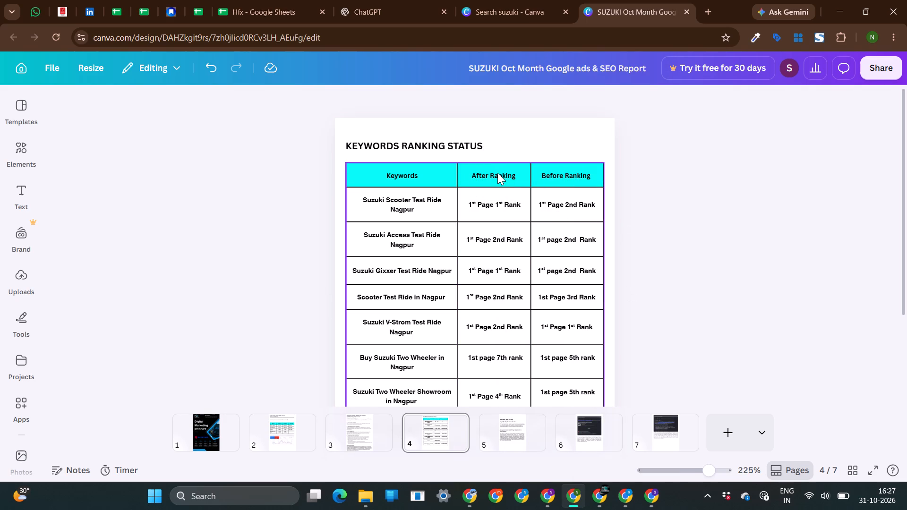
Replace the middle column's header with a copy of "Before Ranking" and remove the extra blank line in that cell.
{"action": "left_click", "coordinate": [548, 175]}
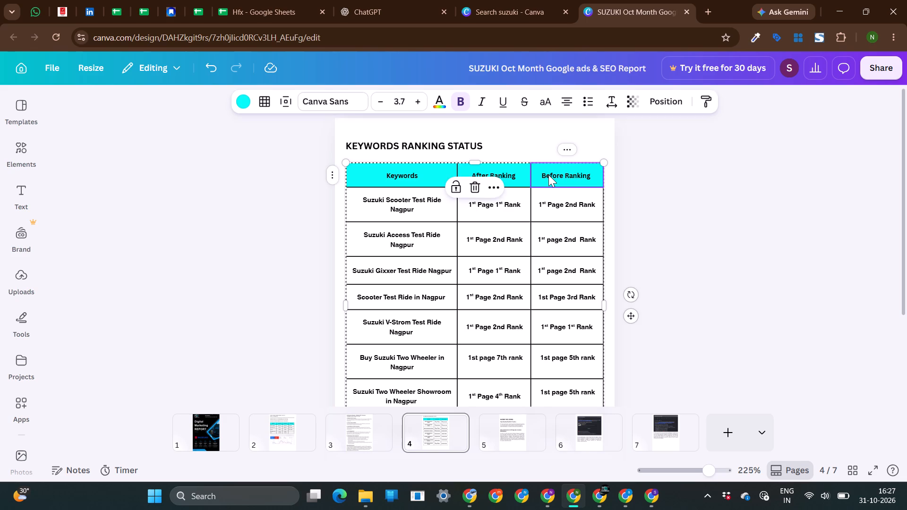
{"action": "left_click", "coordinate": [504, 175]}
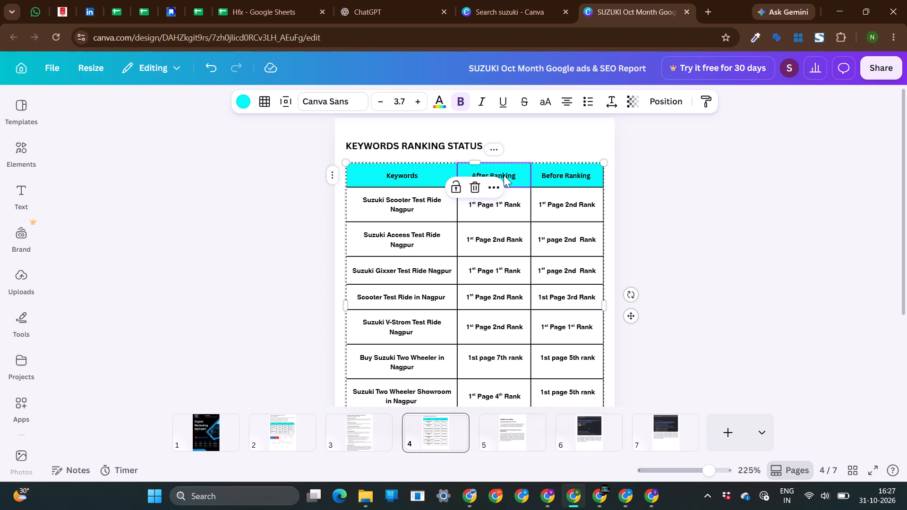
{"action": "double_click", "coordinate": [513, 178]}
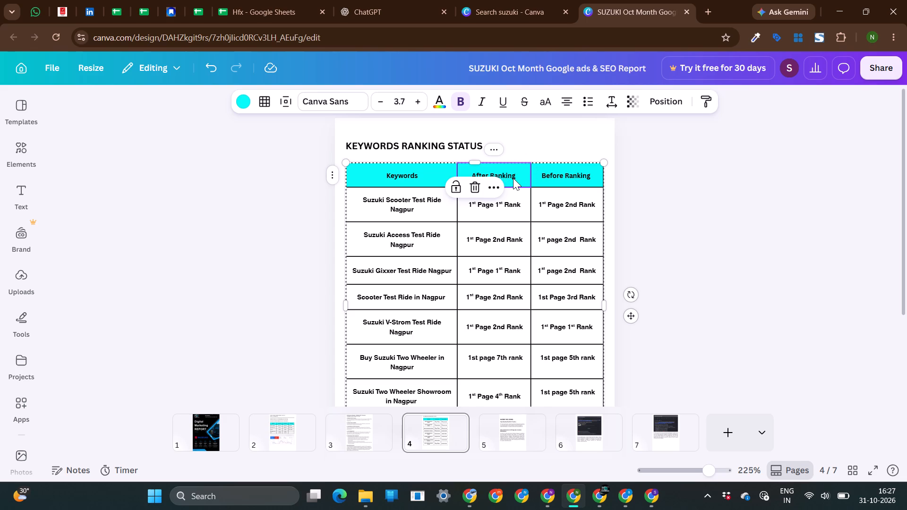
{"action": "left_click", "coordinate": [562, 175]}
{"action": "key", "text": "ctrl+c"}
{"action": "double_click", "coordinate": [514, 176]}
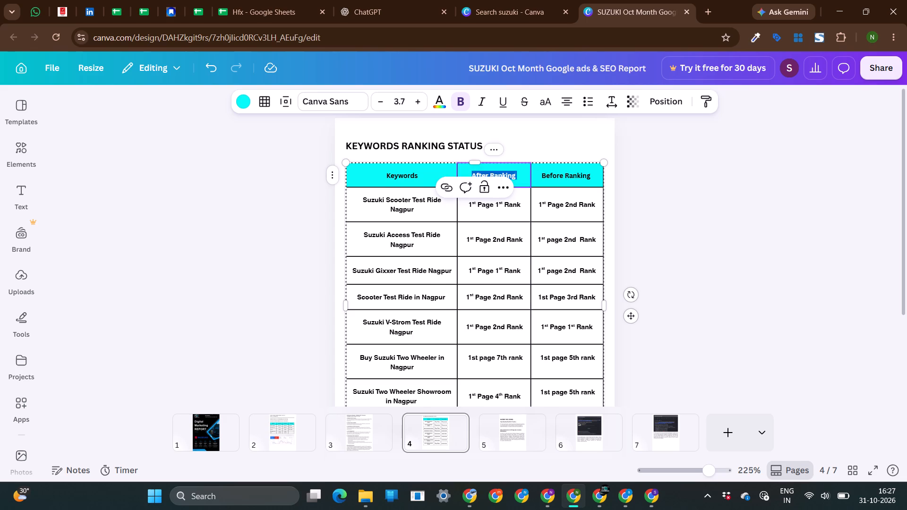
{"action": "key", "text": "ctrl+v"}
{"action": "double_click", "coordinate": [561, 180]}
{"action": "left_click", "coordinate": [529, 180]}
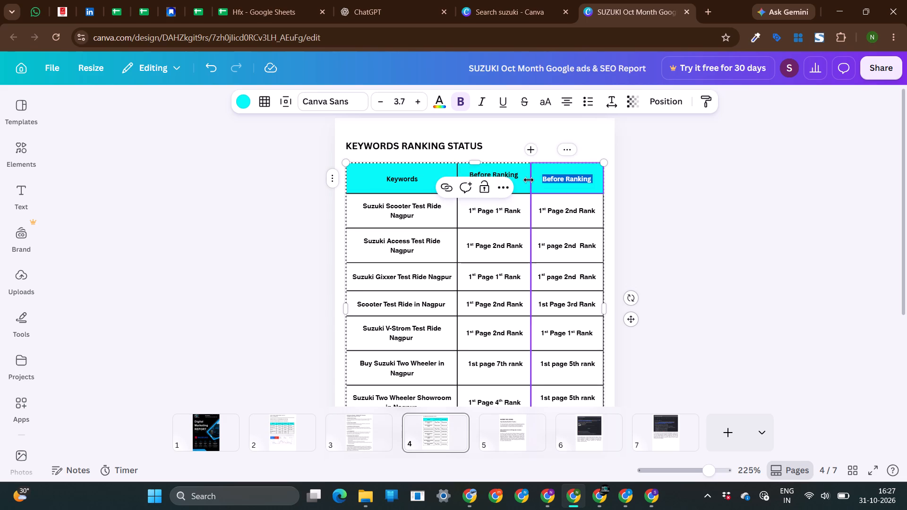
{"action": "double_click", "coordinate": [521, 183]}
{"action": "left_click", "coordinate": [521, 183]}
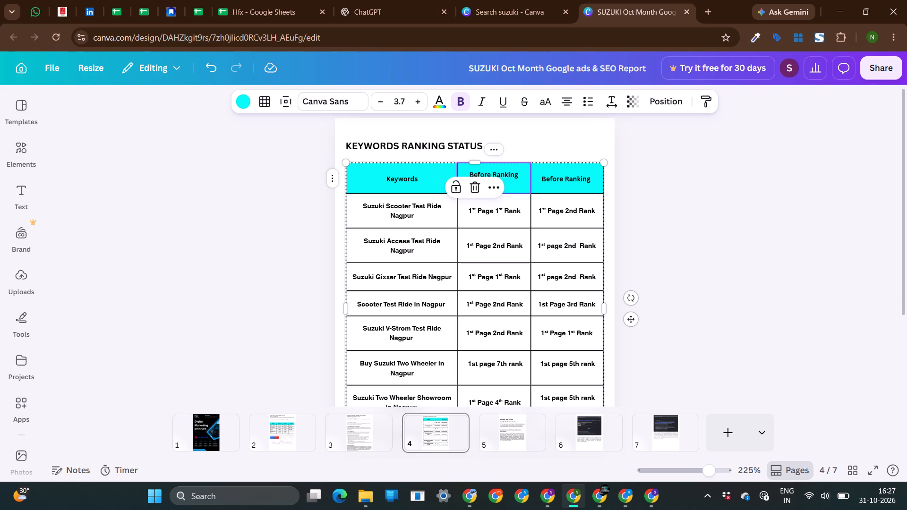
{"action": "left_click", "coordinate": [521, 184]}
{"action": "key", "text": "BackSpace"}
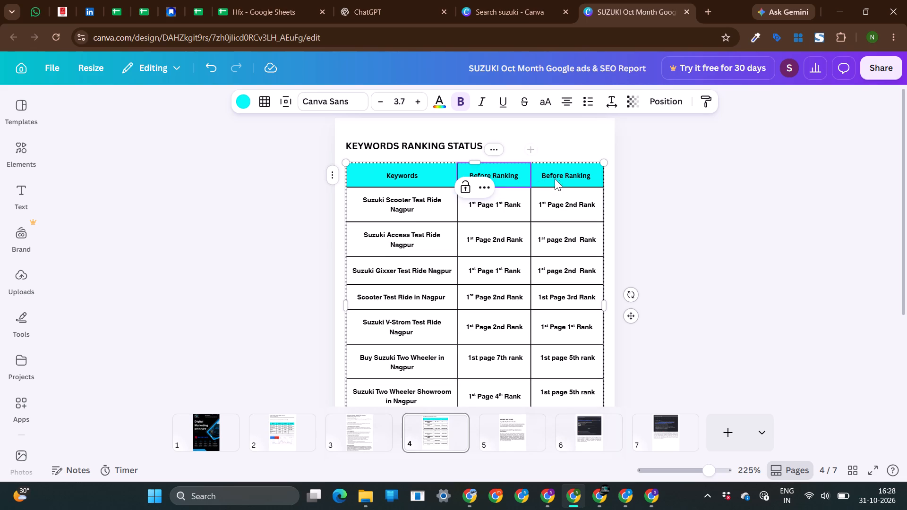
Rename the last column's header in page 4's keyword table as "After Ranking".
{"action": "double_click", "coordinate": [561, 180]}
{"action": "double_click", "coordinate": [564, 173]}
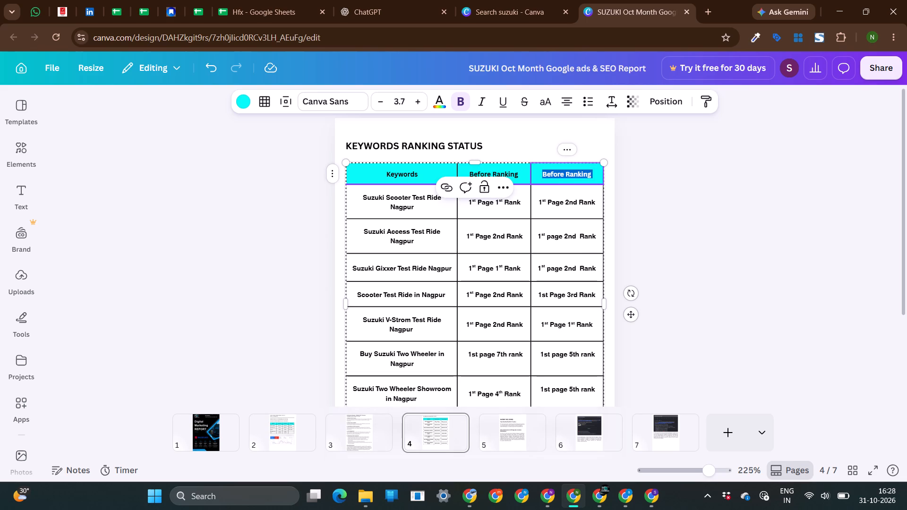
{"action": "left_click", "coordinate": [564, 173]}
{"action": "key", "text": "BackSpace"}
{"action": "key", "text": "BackSpace"}
{"action": "key", "text": "BackSpace"}
{"action": "key", "text": "BackSpace"}
{"action": "key", "text": "BackSpace"}
{"action": "key", "text": "BackSpace"}
{"action": "key", "text": "BackSpace"}
{"action": "key", "text": "BackSpace"}
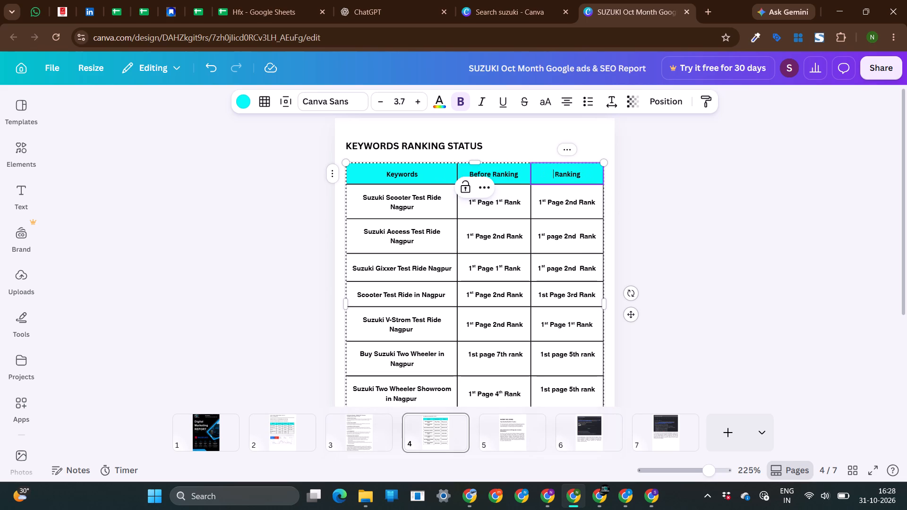
{"action": "key", "text": "a"}
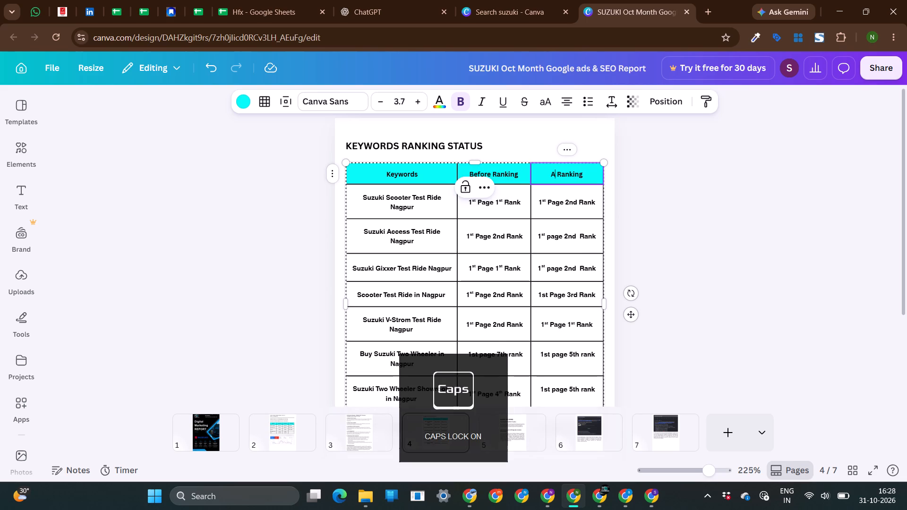
{"action": "type", "text": "fter"}
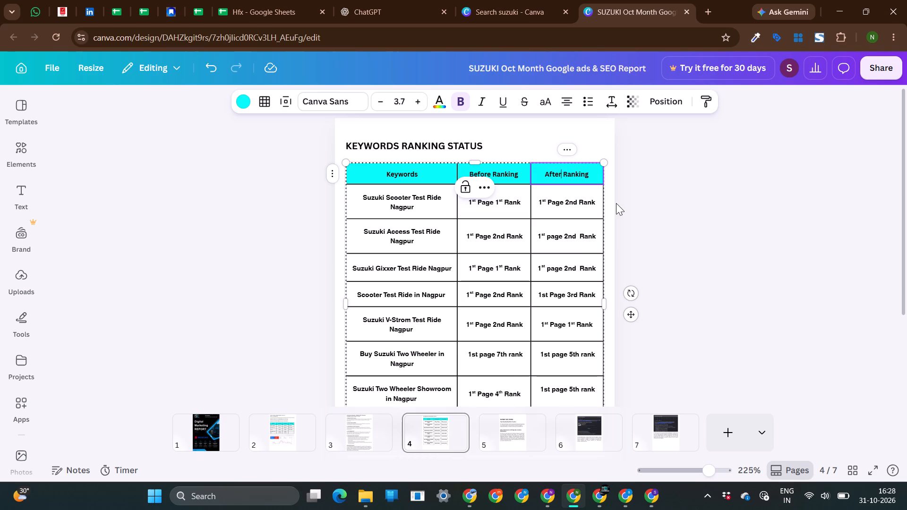
Copy the keyword "Suzuki Scooter Test Ride Nagpur" from the first row of page 4's ranking table.
{"action": "left_click", "coordinate": [506, 202]}
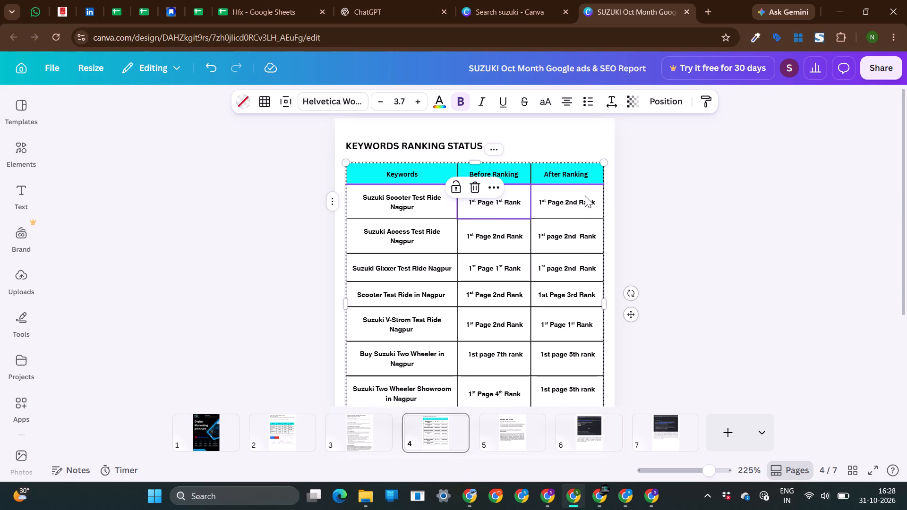
{"action": "left_click", "coordinate": [582, 207]}
{"action": "left_click", "coordinate": [501, 201]}
{"action": "left_click", "coordinate": [554, 204]}
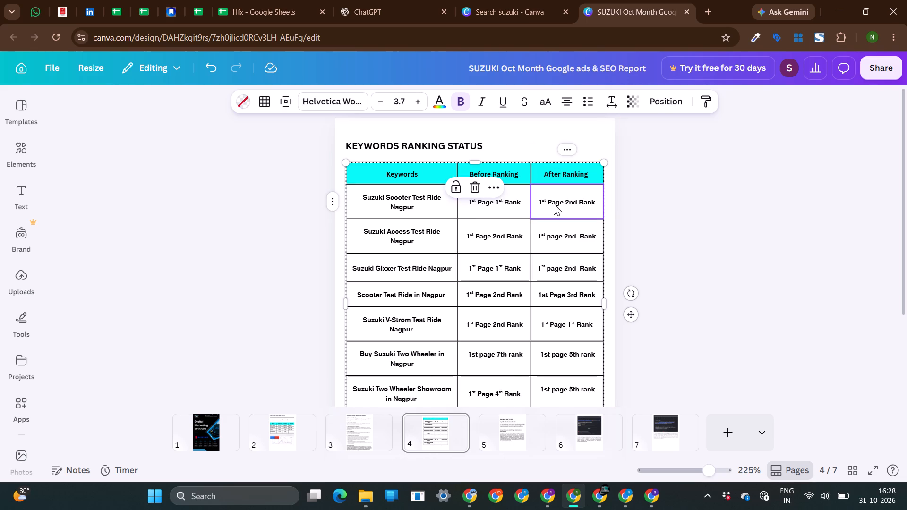
{"action": "double_click", "coordinate": [420, 203]}
{"action": "key", "text": "ctrl+c"}
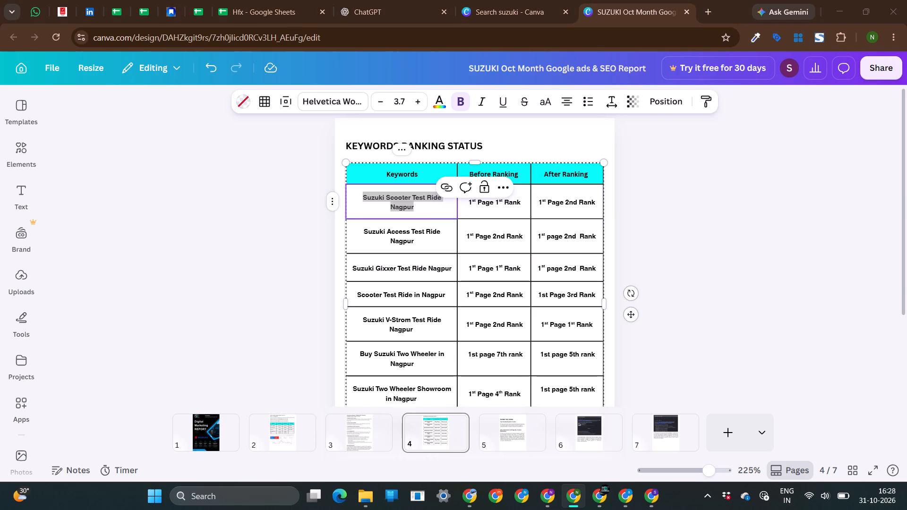
{"action": "left_click", "coordinate": [282, 92]}
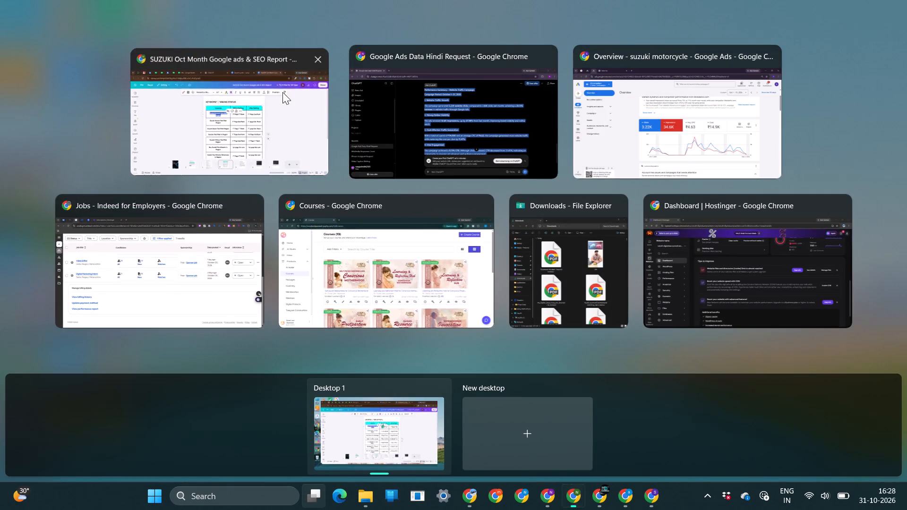
Look through pages 5, 6 and 7 of the report, and return to page 4's keyword ranking table.
{"action": "left_click", "coordinate": [519, 443]}
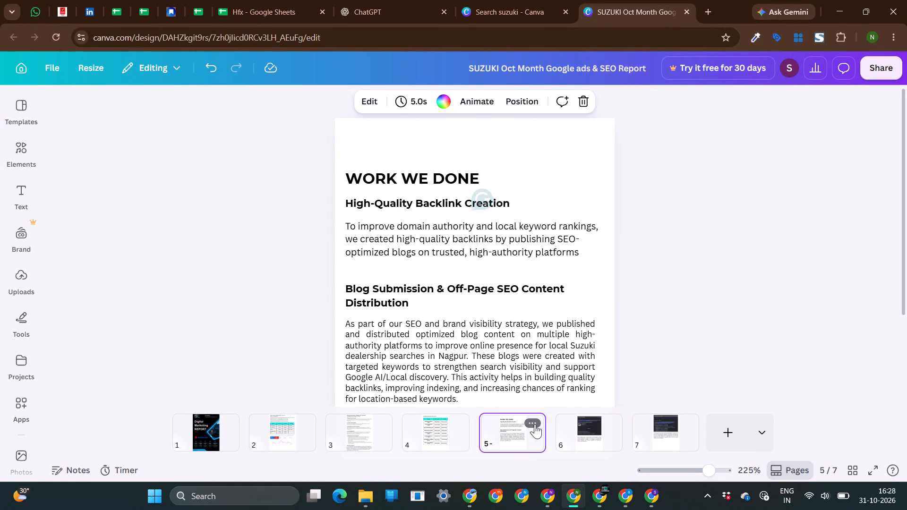
{"action": "left_click", "coordinate": [582, 426]}
{"action": "left_click", "coordinate": [661, 425]}
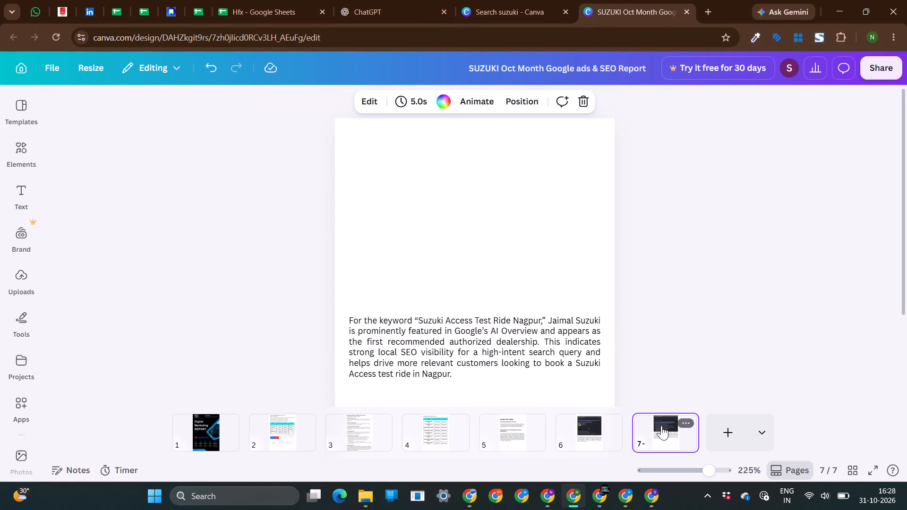
{"action": "left_click", "coordinate": [392, 427]}
{"action": "left_click", "coordinate": [450, 439]}
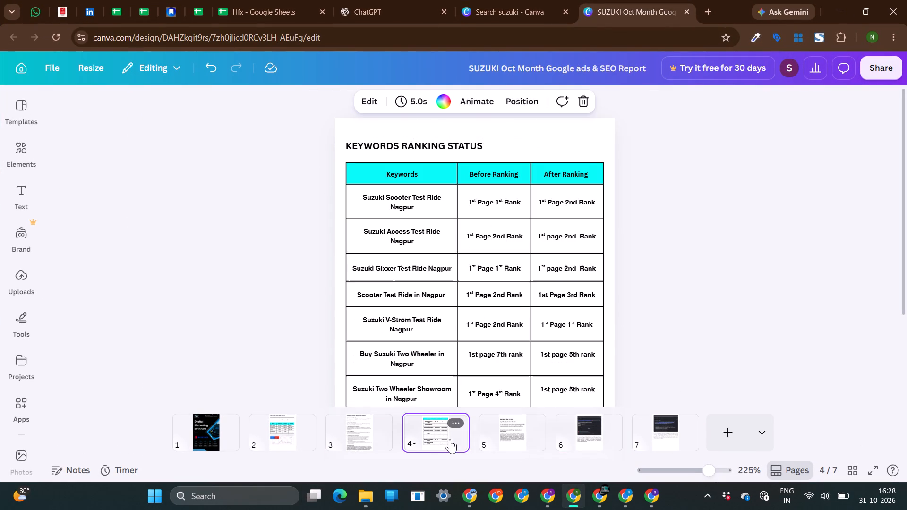
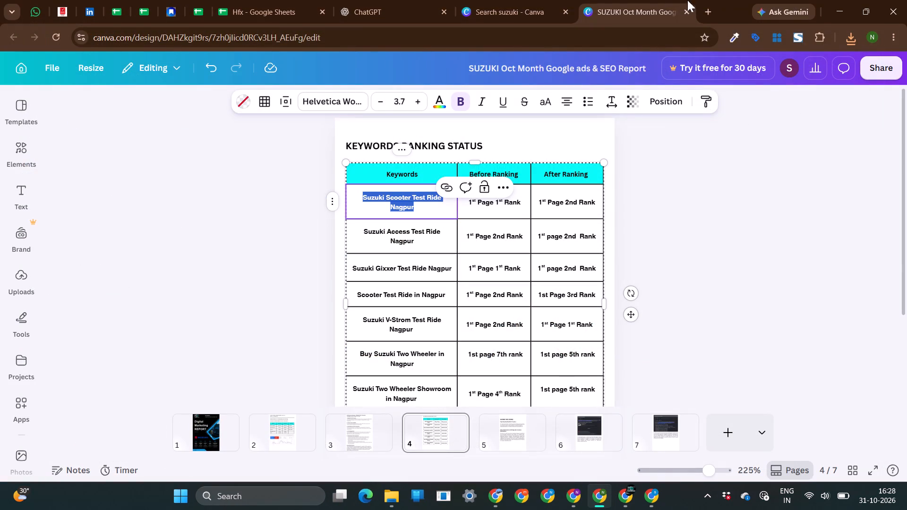
Open a new Incognito window and search Google for "Suzuki Scooter Test Ride Nagpur".
{"action": "left_click", "coordinate": [895, 36]}
{"action": "left_click", "coordinate": [788, 118]}
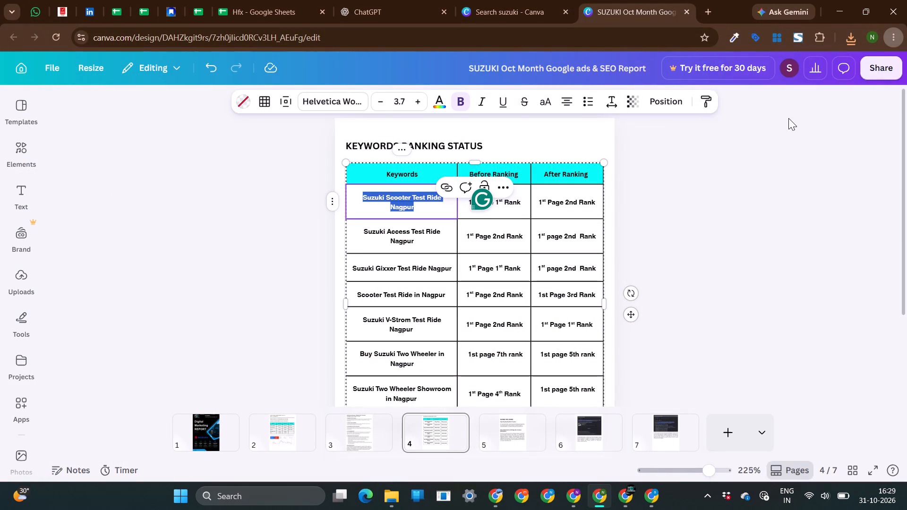
{"action": "key", "text": "ctrl+v"}
{"action": "key", "text": "Return"}
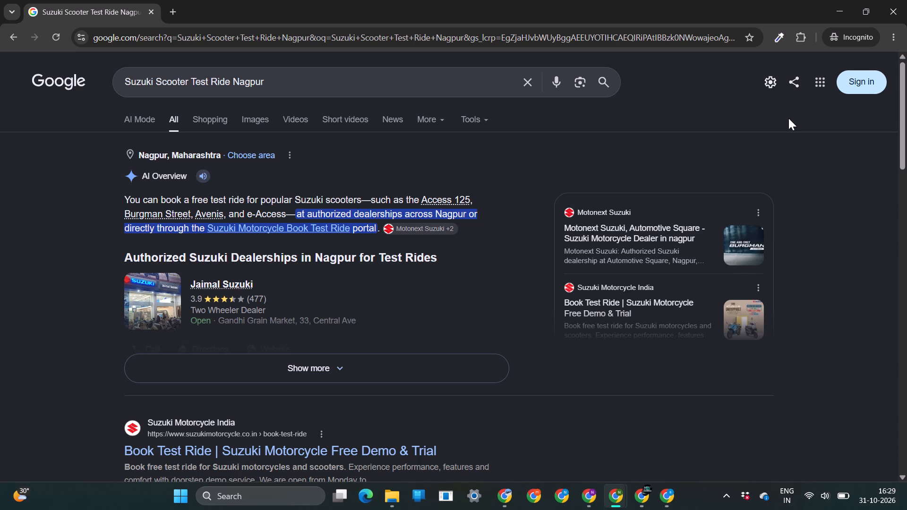
Expand the AI Overview and capture a screenshot from the search query down to Jaimal Suzuki's website line.
{"action": "left_click", "coordinate": [280, 367]}
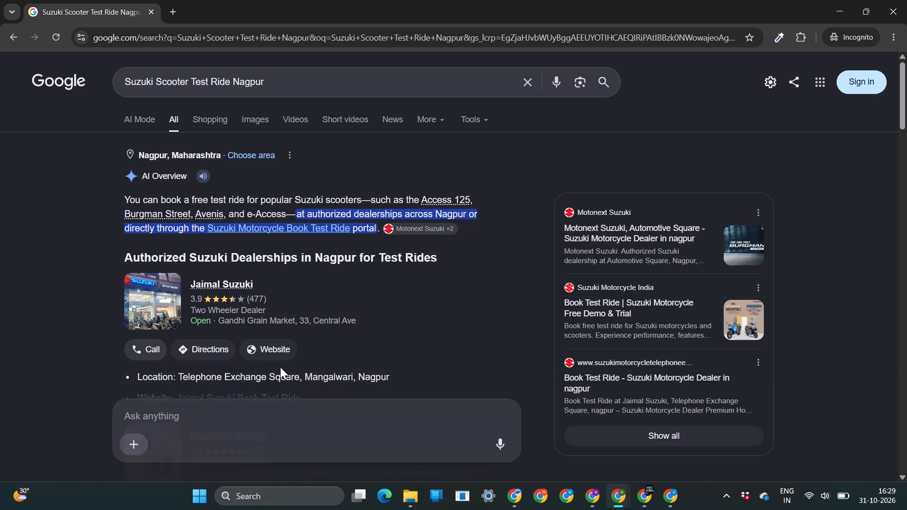
{"action": "left_click", "coordinate": [70, 330]}
{"action": "scroll", "coordinate": [70, 330], "scroll_direction": "down", "scroll_amount": 1}
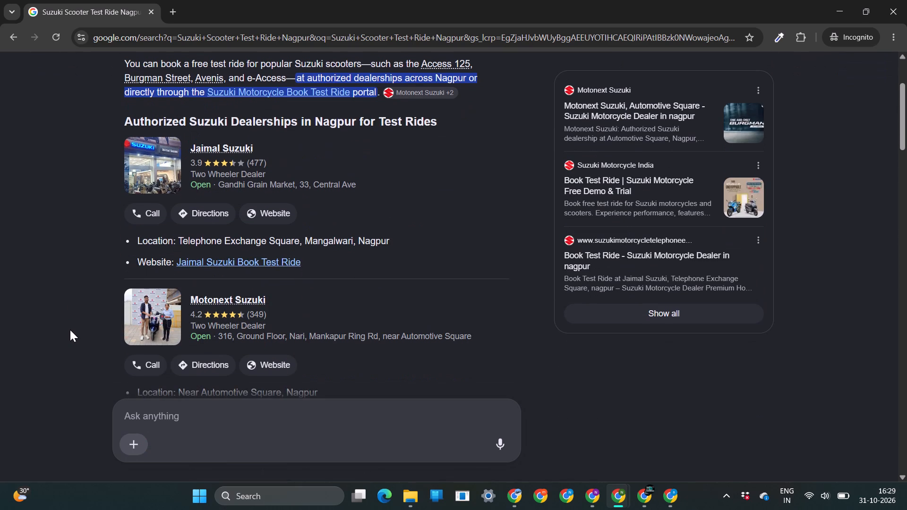
{"action": "scroll", "coordinate": [70, 330], "scroll_direction": "down", "scroll_amount": 1}
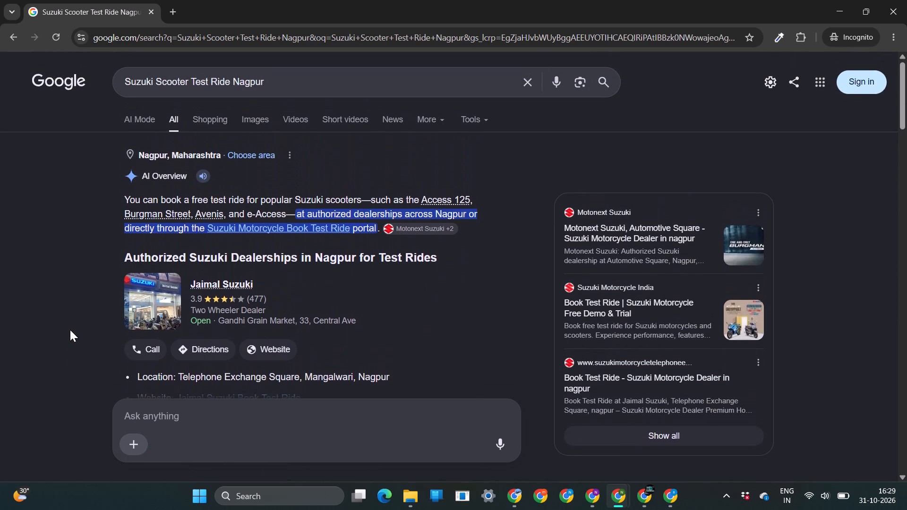
{"action": "scroll", "coordinate": [70, 330], "scroll_direction": "down", "scroll_amount": 1}
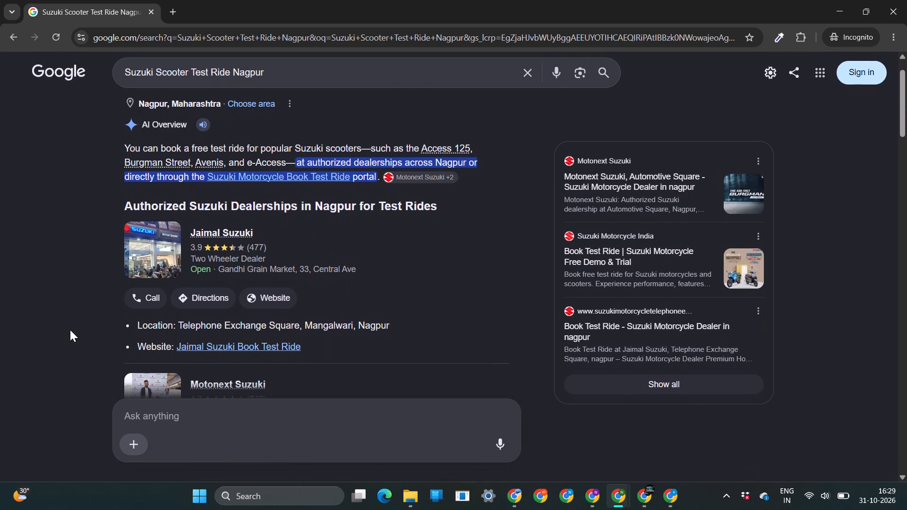
{"action": "scroll", "coordinate": [70, 330], "scroll_direction": "down", "scroll_amount": 1}
{"action": "key", "text": "Print"}
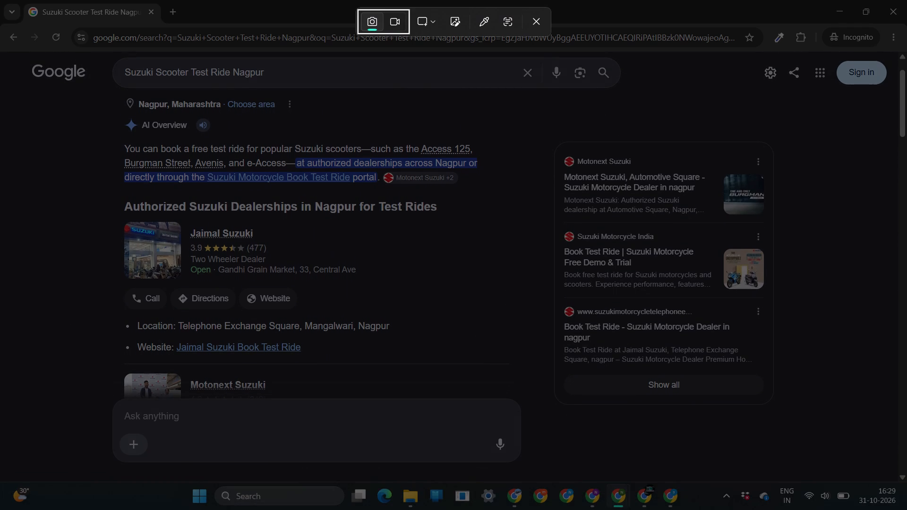
{"action": "left_click_drag", "start_coordinate": [116, 56], "coordinate": [552, 359]}
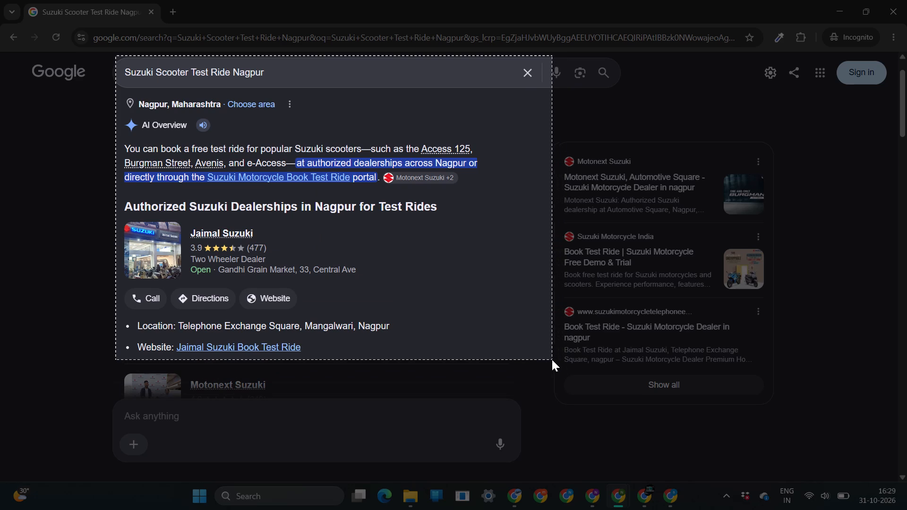
{"action": "left_click_drag", "start_coordinate": [552, 359], "coordinate": [490, 359]}
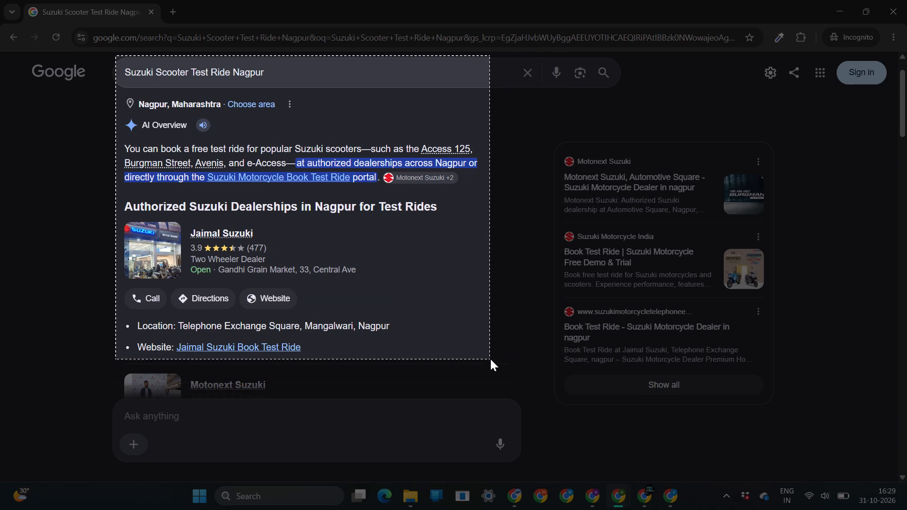
Return to the Suzuki report and move the old search screenshot off page 6.
{"action": "left_click", "coordinate": [573, 502]}
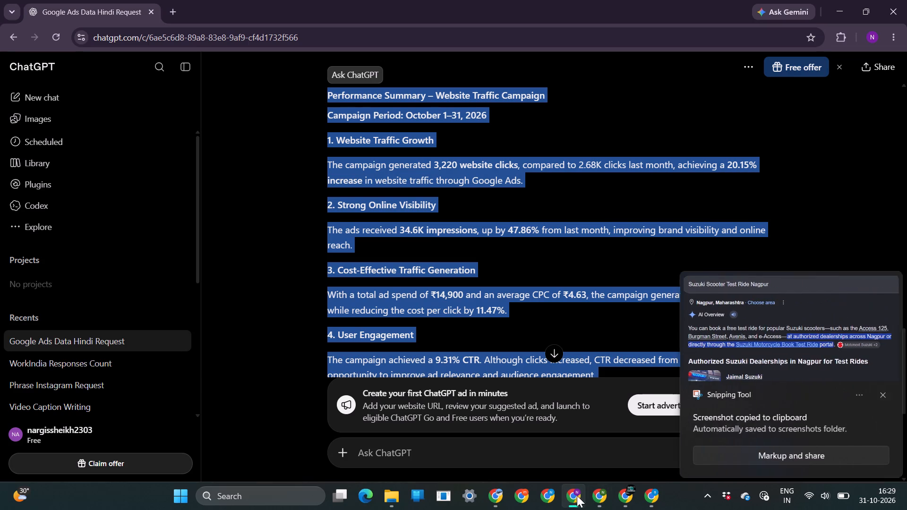
{"action": "left_click", "coordinate": [622, 500]}
{"action": "left_click", "coordinate": [587, 493]}
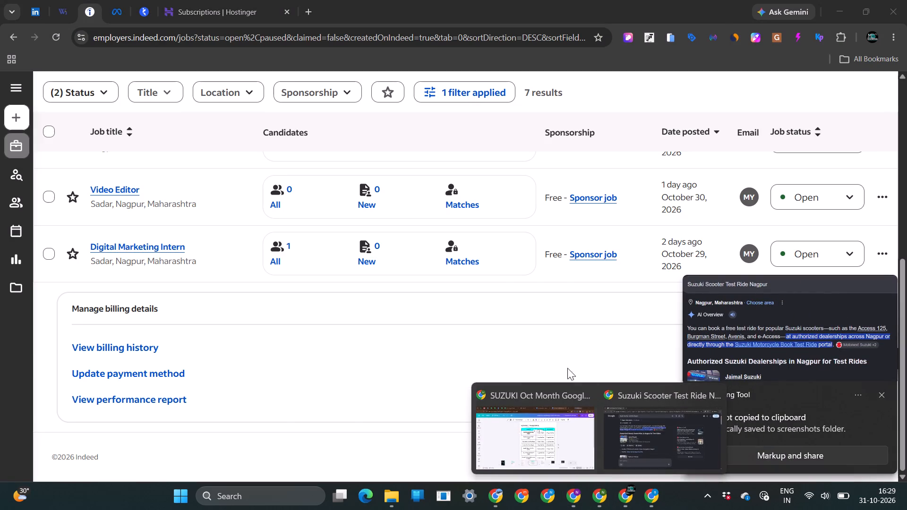
{"action": "left_click", "coordinate": [536, 435]}
{"action": "left_click", "coordinate": [587, 447]}
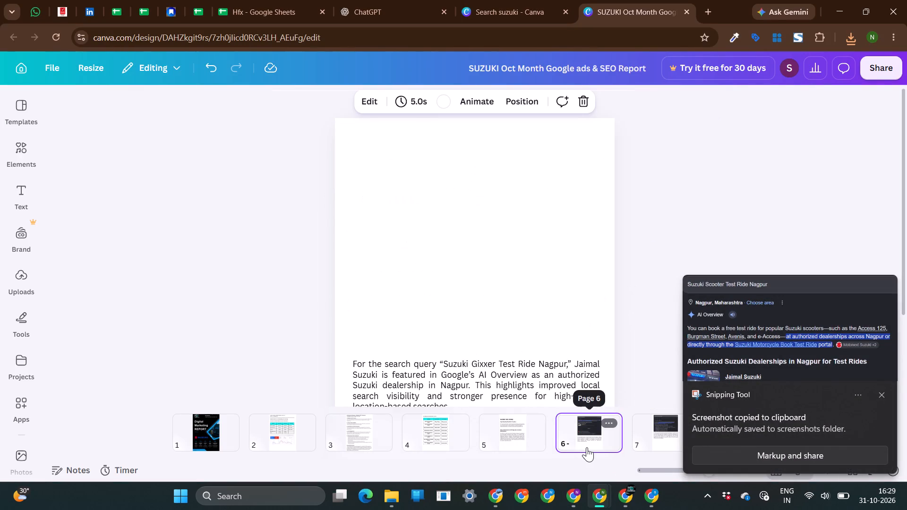
{"action": "scroll", "coordinate": [587, 447], "scroll_direction": "down", "scroll_amount": 1}
{"action": "left_click", "coordinate": [484, 306]}
{"action": "left_click_drag", "start_coordinate": [484, 306], "coordinate": [794, 283]}
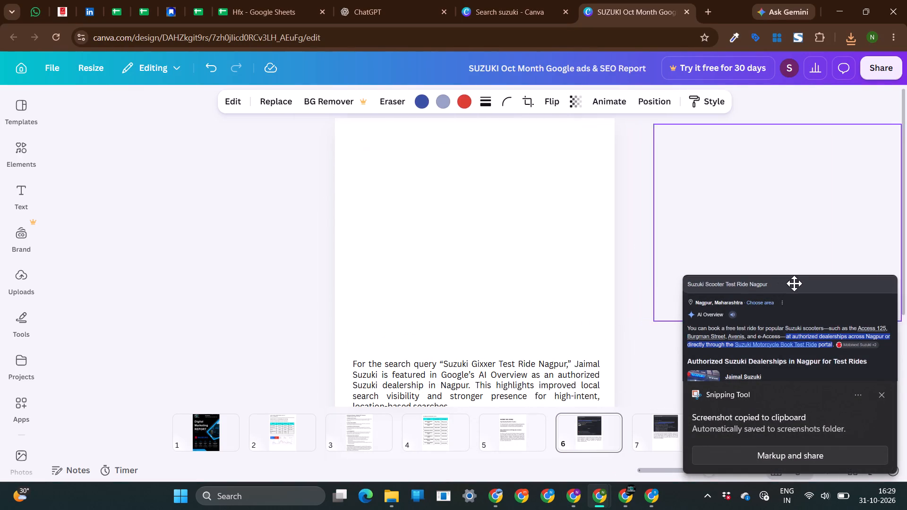
{"action": "left_click_drag", "start_coordinate": [794, 283], "coordinate": [797, 282]}
Paste the new AI Overview screenshot on page 6, enlarge it, and centre it horizontally above the paragraph.
{"action": "left_click", "coordinate": [486, 251]}
{"action": "key", "text": "ctrl+v"}
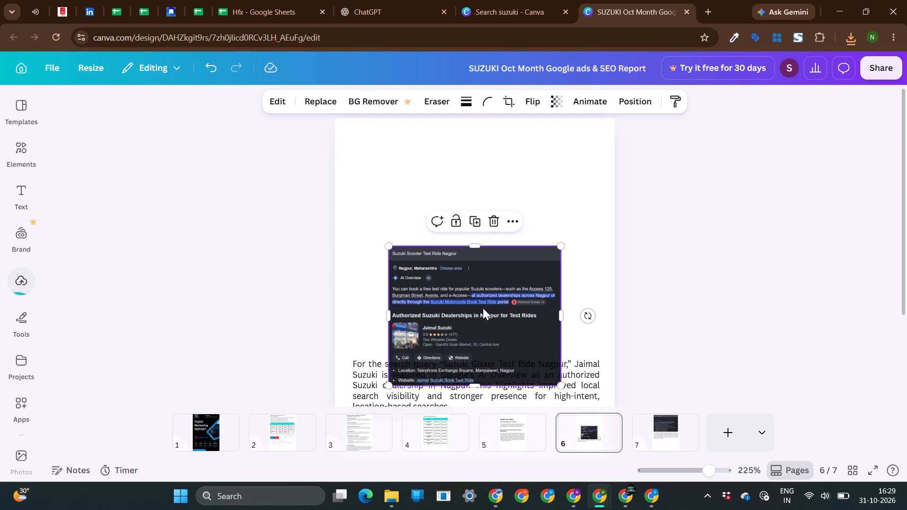
{"action": "left_click_drag", "start_coordinate": [483, 308], "coordinate": [437, 195]}
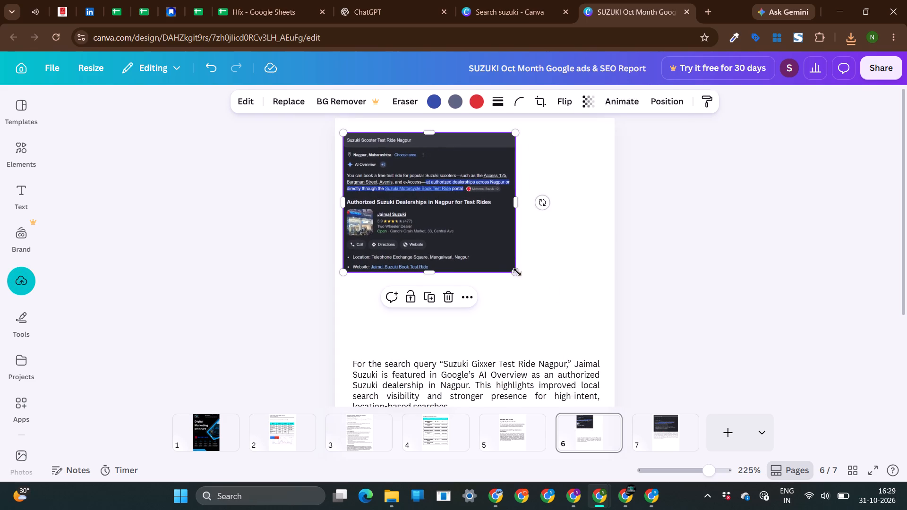
{"action": "left_click_drag", "start_coordinate": [517, 272], "coordinate": [568, 296]}
{"action": "left_click_drag", "start_coordinate": [460, 221], "coordinate": [492, 215]}
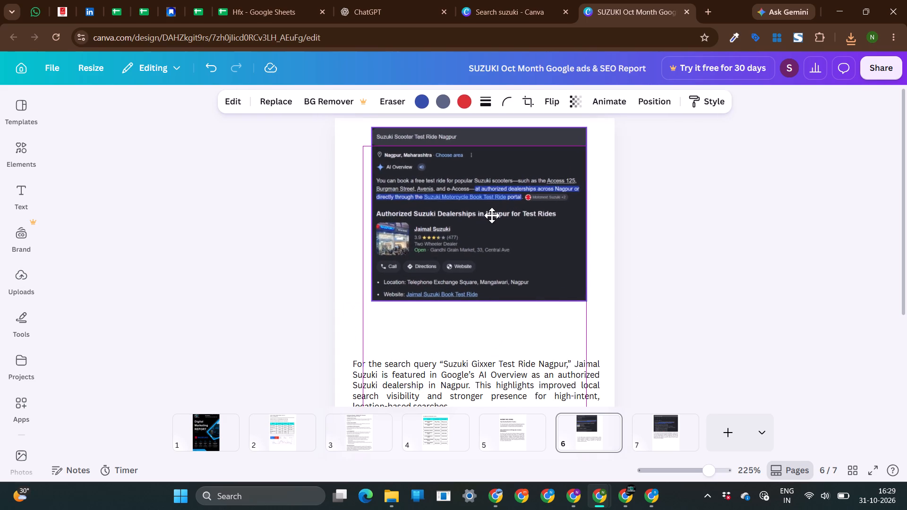
{"action": "left_click_drag", "start_coordinate": [492, 215], "coordinate": [483, 230]}
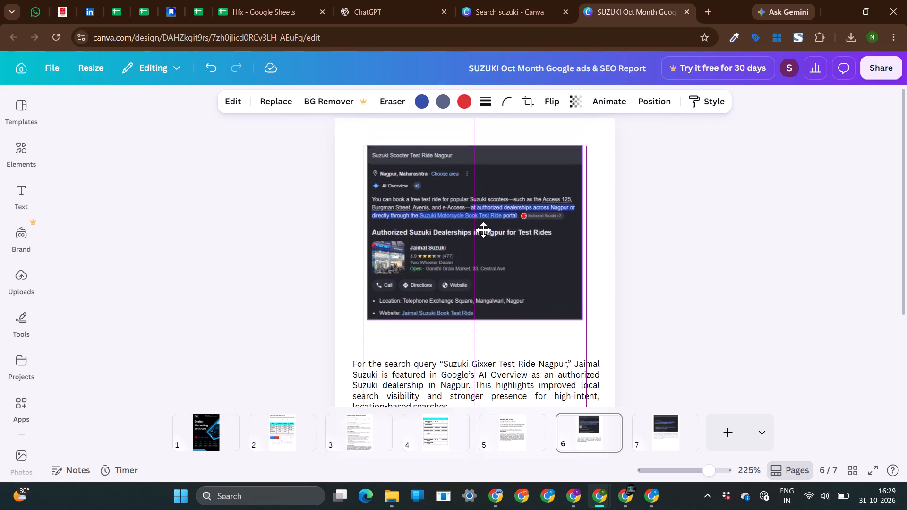
{"action": "left_click_drag", "start_coordinate": [483, 230], "coordinate": [485, 225]}
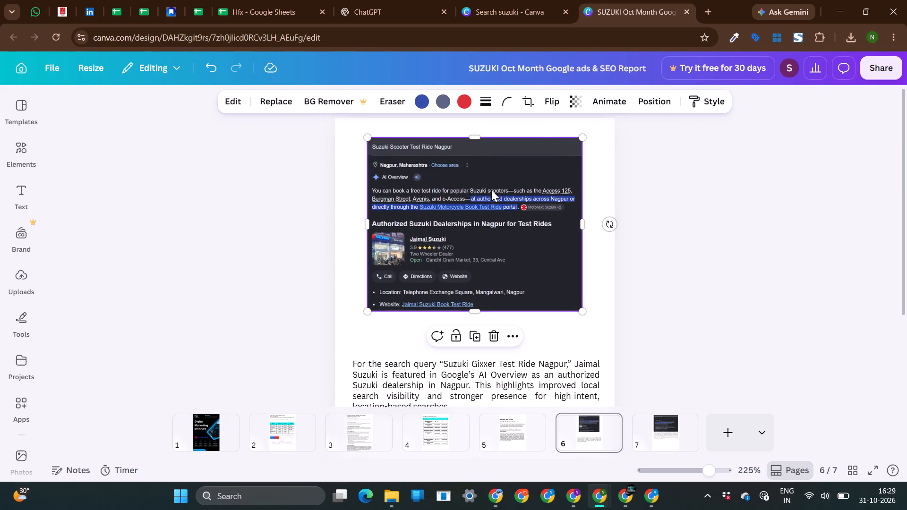
{"action": "left_click", "coordinate": [491, 190]}
Examine the Google results for "Suzuki Scooter Test Ride Nagpur" to check the dealership's organic ranking.
{"action": "left_click", "coordinate": [386, 128]}
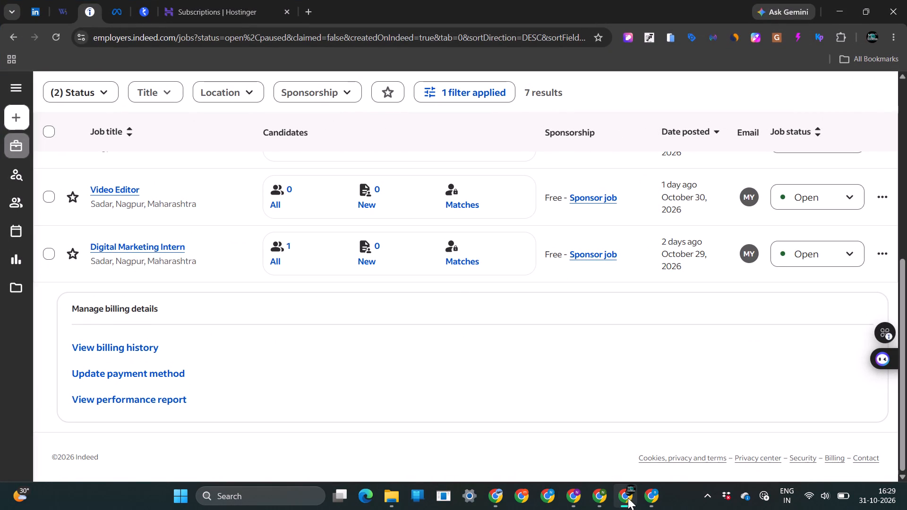
{"action": "left_click", "coordinate": [606, 504]}
{"action": "left_click", "coordinate": [651, 456]}
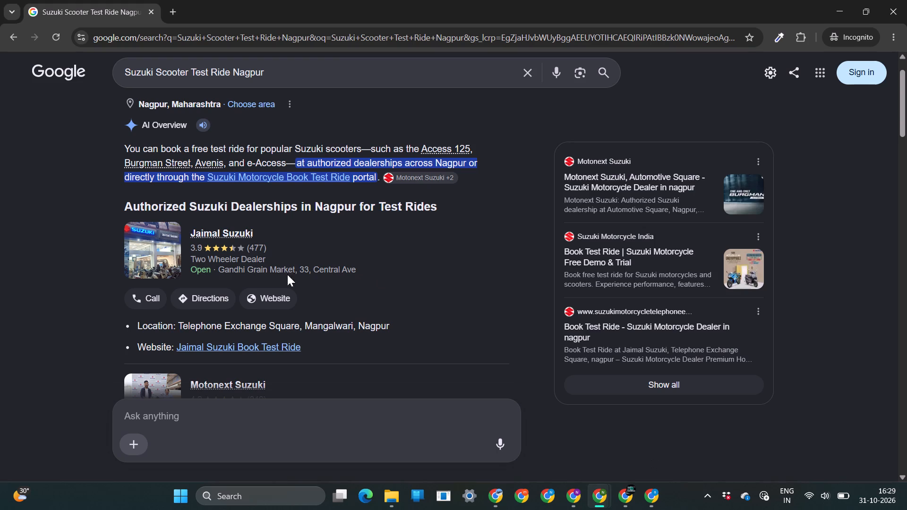
{"action": "scroll", "coordinate": [43, 319], "scroll_direction": "down", "scroll_amount": 9}
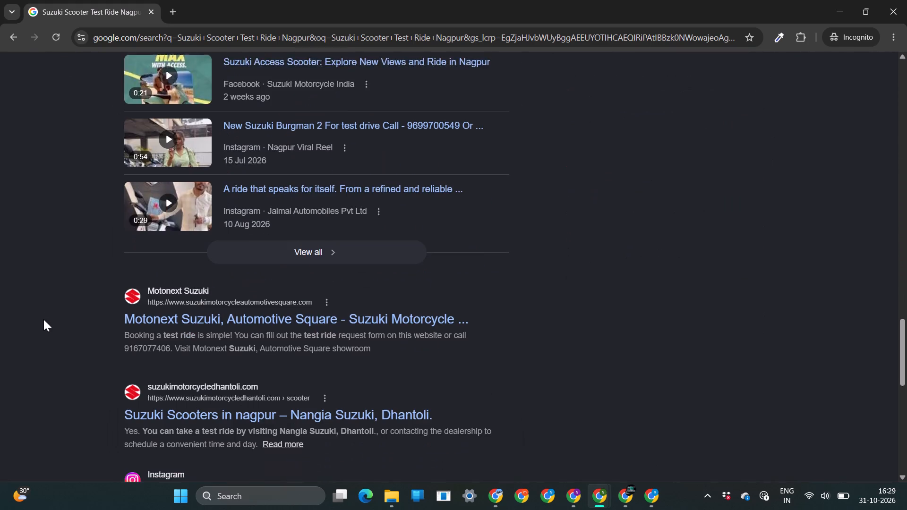
{"action": "scroll", "coordinate": [48, 306], "scroll_direction": "up", "scroll_amount": 4}
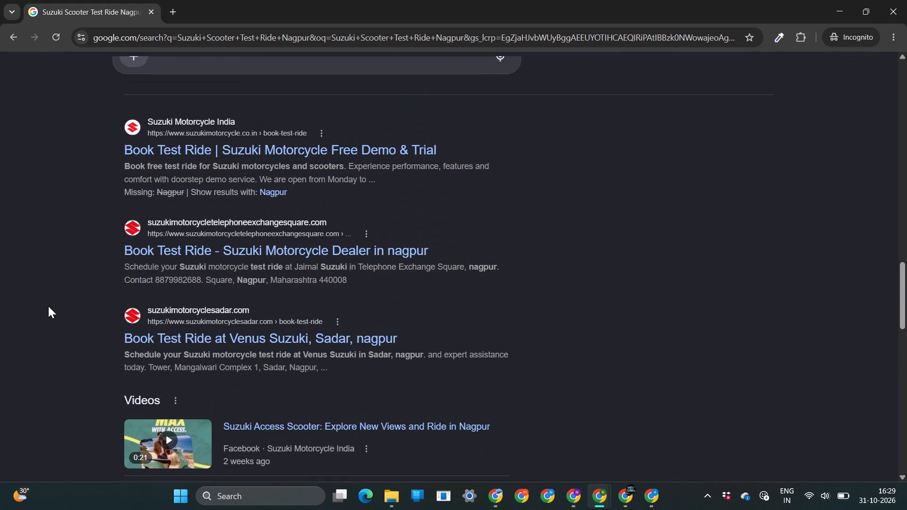
{"action": "scroll", "coordinate": [48, 306], "scroll_direction": "up", "scroll_amount": 2}
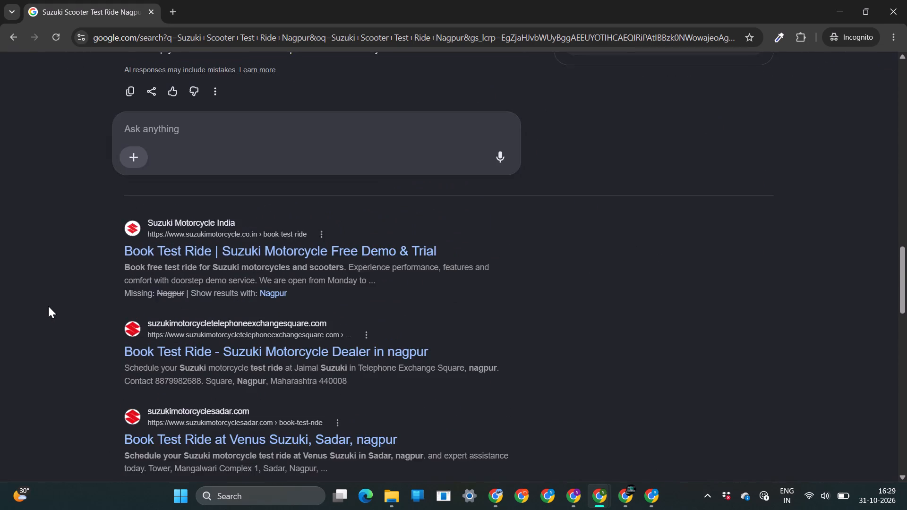
{"action": "scroll", "coordinate": [48, 306], "scroll_direction": "up", "scroll_amount": 2}
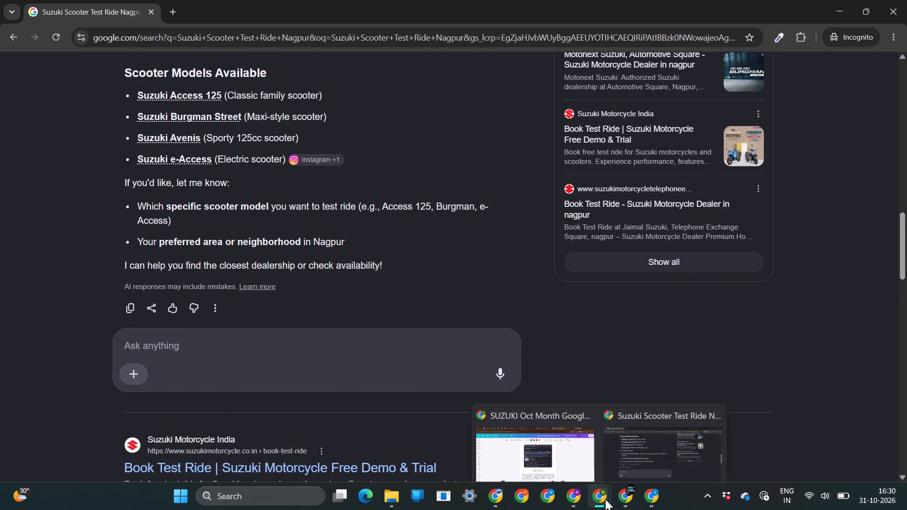
Copy the keyword "Suzuki Access Test Ride Nagpur" from the second row of page 4's ranking table.
{"action": "left_click", "coordinate": [542, 452]}
{"action": "left_click", "coordinate": [430, 432]}
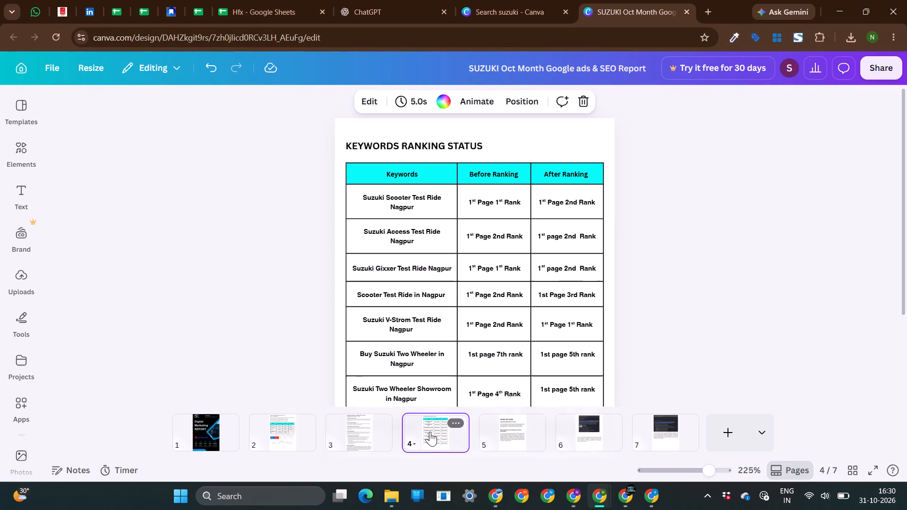
{"action": "left_click", "coordinate": [418, 241]}
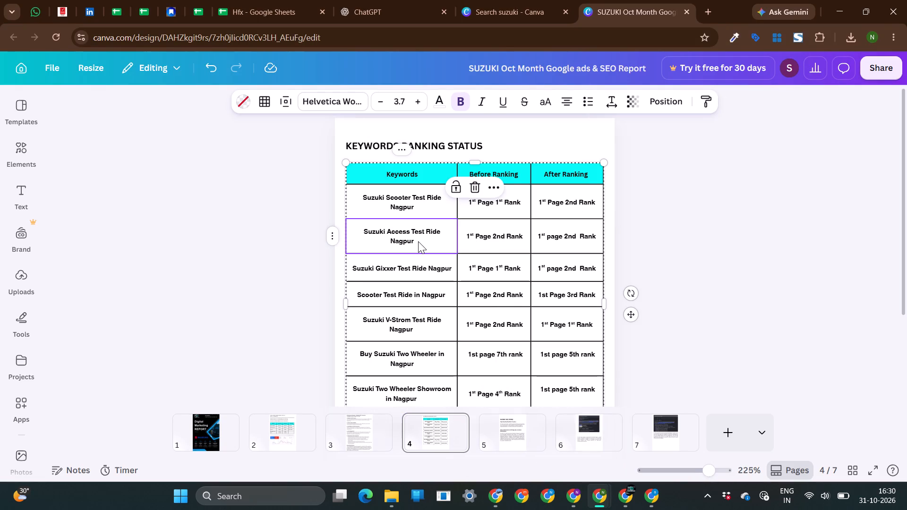
{"action": "double_click", "coordinate": [390, 234]}
{"action": "key", "text": "ctrl+c"}
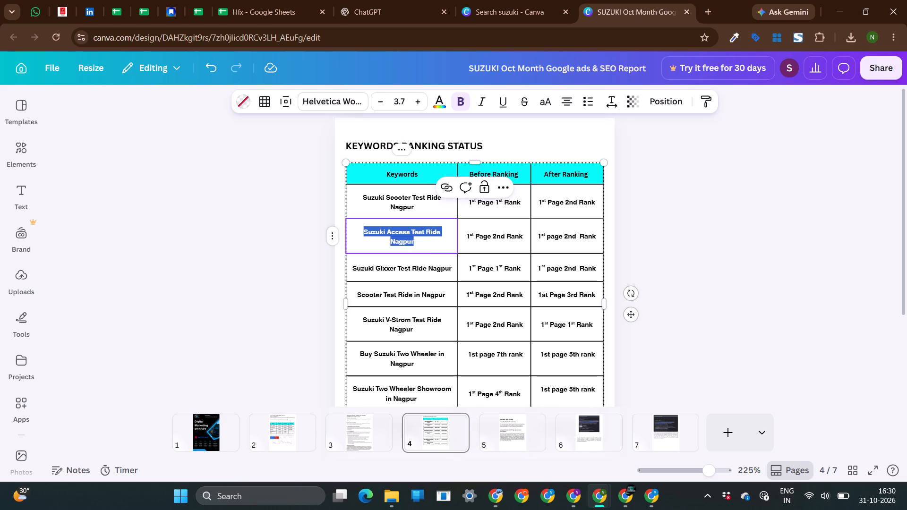
Search Google in the Incognito window for "Suzuki Access Test Ride Nagpur", check the dealership's ranking, and return to page 4's table.
{"action": "left_click", "coordinate": [450, 97]}
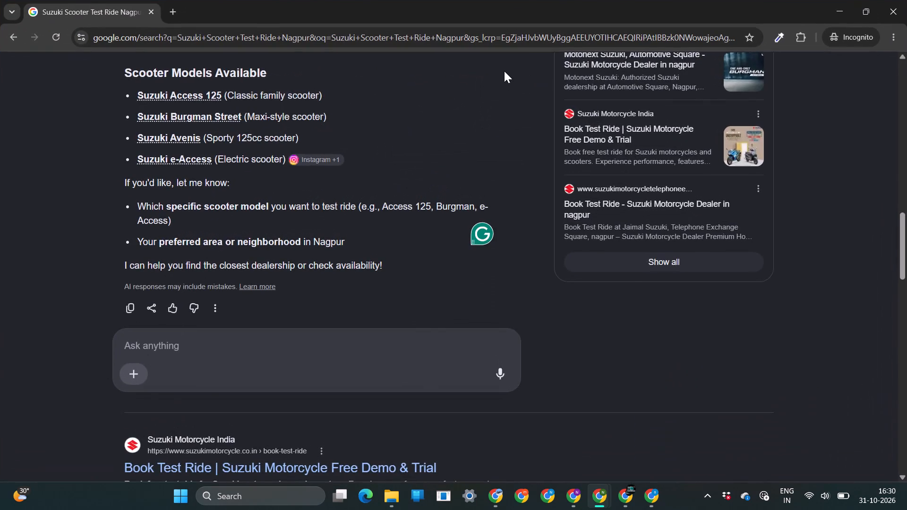
{"action": "scroll", "coordinate": [504, 71], "scroll_direction": "up", "scroll_amount": 11}
{"action": "left_click", "coordinate": [523, 77]}
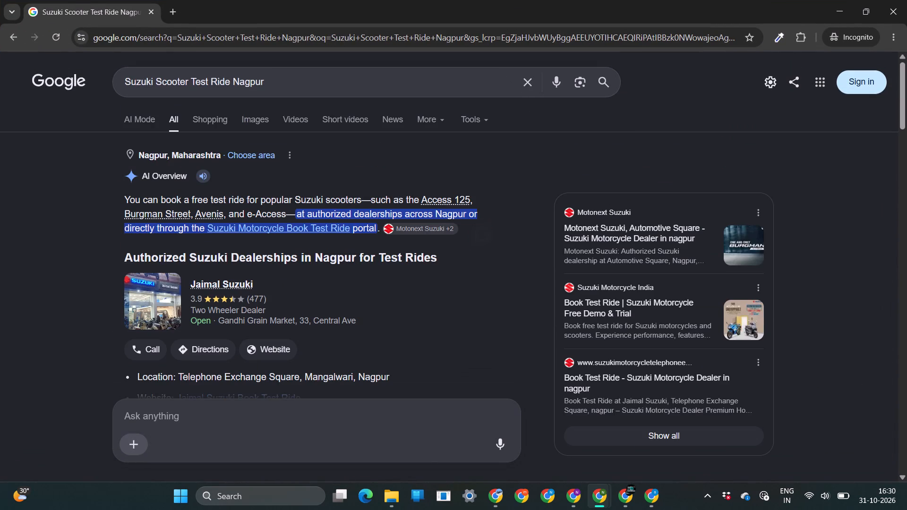
{"action": "left_click", "coordinate": [465, 80]}
{"action": "key", "text": "ctrl+v"}
{"action": "key", "text": "Return"}
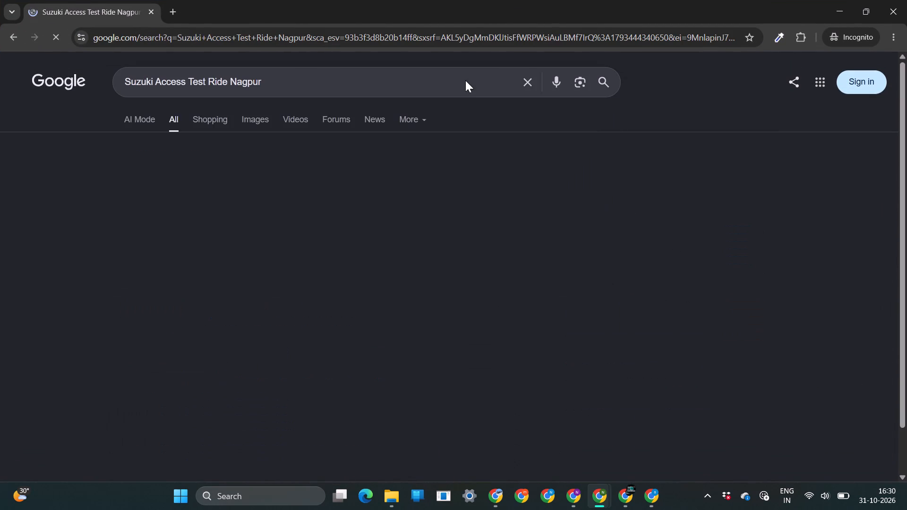
{"action": "scroll", "coordinate": [121, 292], "scroll_direction": "down", "scroll_amount": 4}
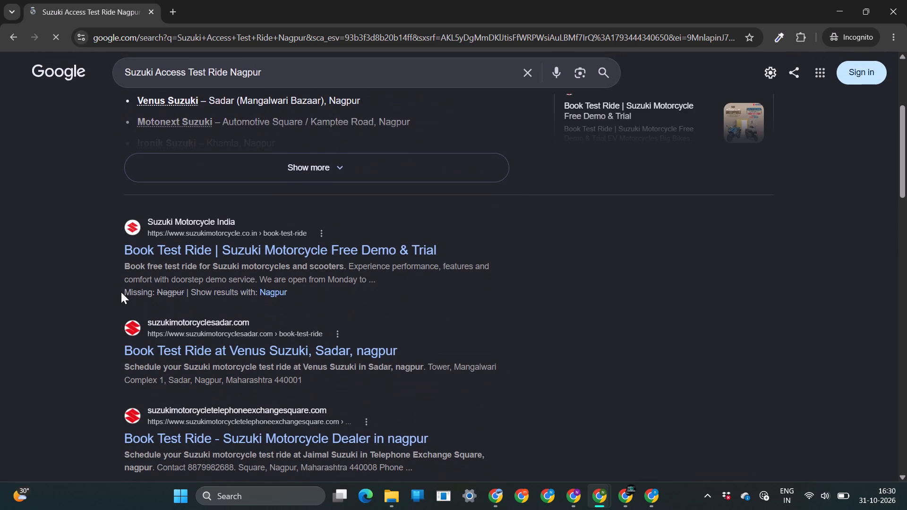
{"action": "scroll", "coordinate": [121, 292], "scroll_direction": "up", "scroll_amount": 2}
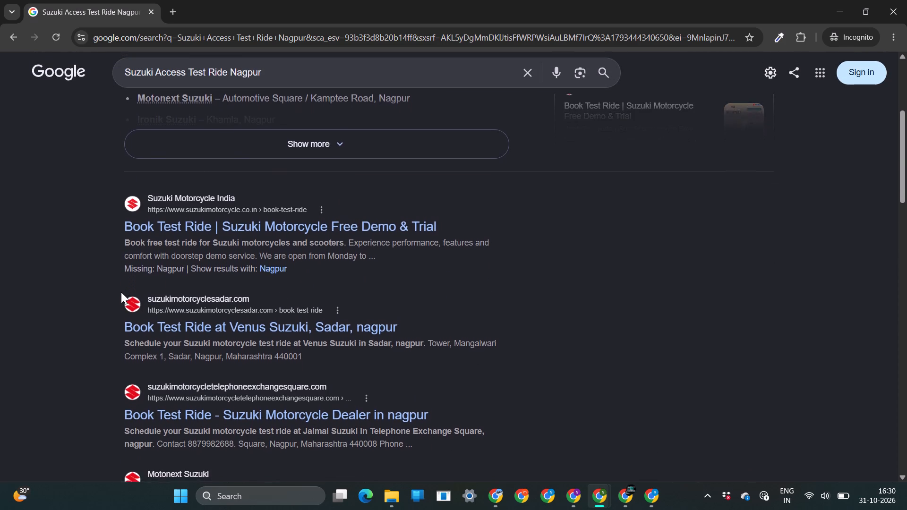
{"action": "scroll", "coordinate": [121, 292], "scroll_direction": "up", "scroll_amount": 1}
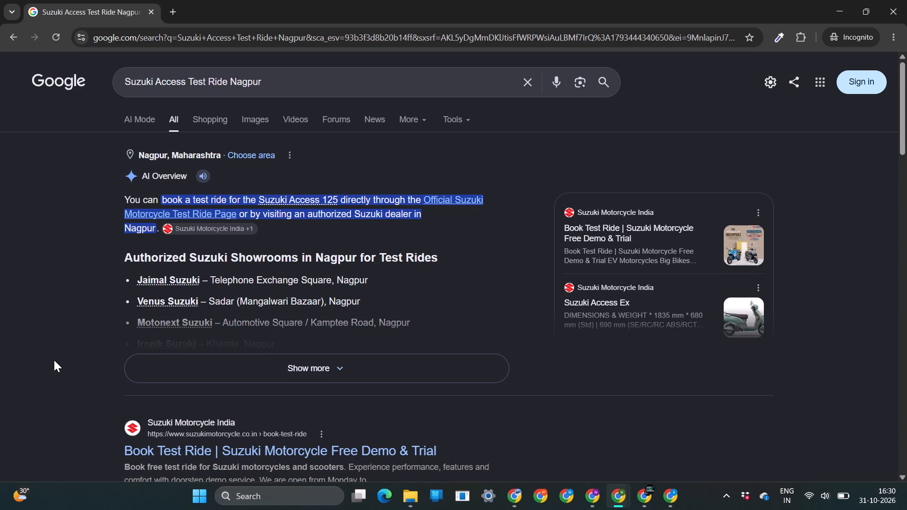
{"action": "scroll", "coordinate": [54, 360], "scroll_direction": "down", "scroll_amount": 3}
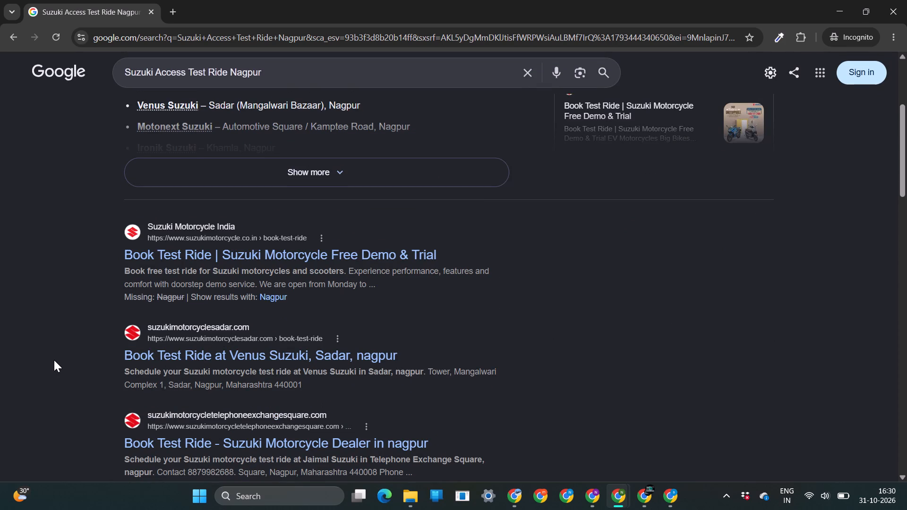
{"action": "left_click", "coordinate": [450, 125]}
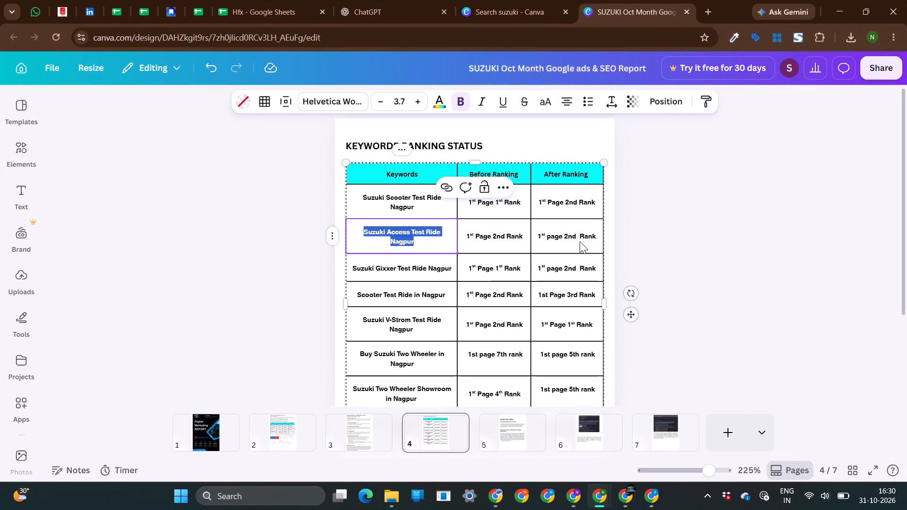
Change the After Ranking entry for "Suzuki Access Test Ride Nagpur" in page 4's table to "1st page 3rd Rank".
{"action": "double_click", "coordinate": [569, 238]}
{"action": "left_click", "coordinate": [567, 238]}
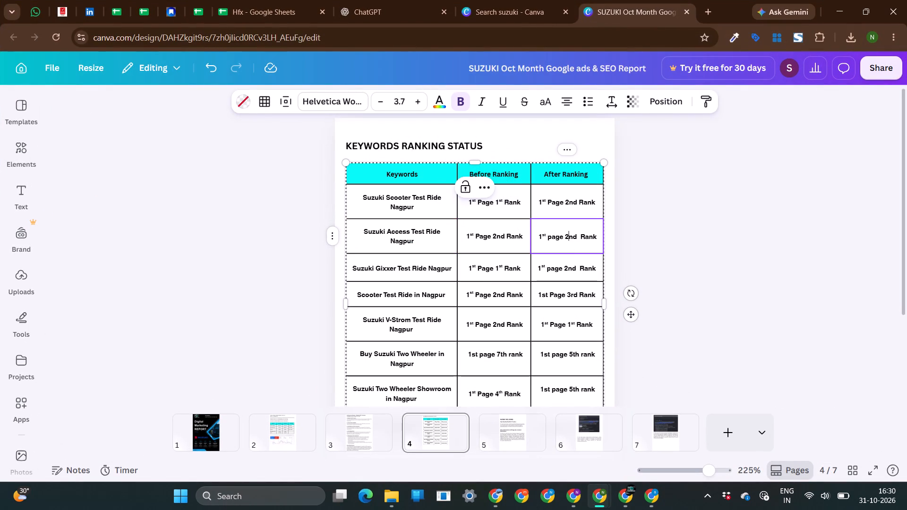
{"action": "left_click", "coordinate": [582, 235]}
{"action": "key", "text": "BackSpace"}
{"action": "key", "text": "BackSpace"}
{"action": "key", "text": "BackSpace"}
{"action": "key", "text": "BackSpace"}
{"action": "key", "text": "BackSpace"}
{"action": "type", "text": "3rd"}
{"action": "key", "text": "space"}
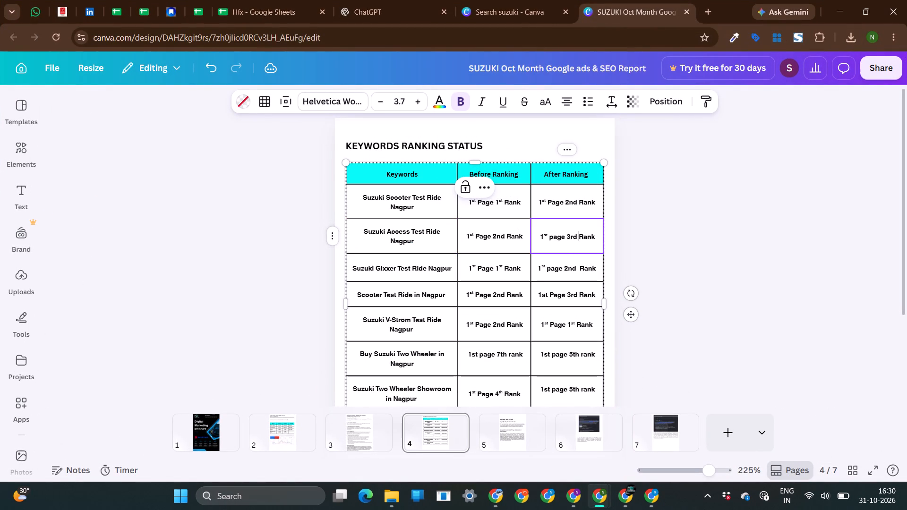
Copy the keyword "Suzuki Gixxer Test Ride Nagpur" from page 4's table, search Google for it in the Incognito window, and expand the AI Overview.
{"action": "double_click", "coordinate": [412, 272]}
{"action": "key", "text": "ctrl+c"}
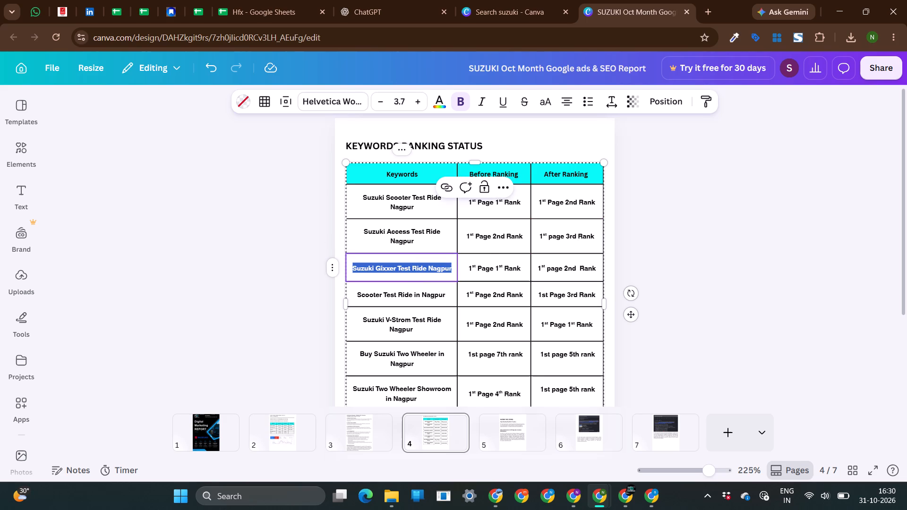
{"action": "key", "text": "ctrl+c"}
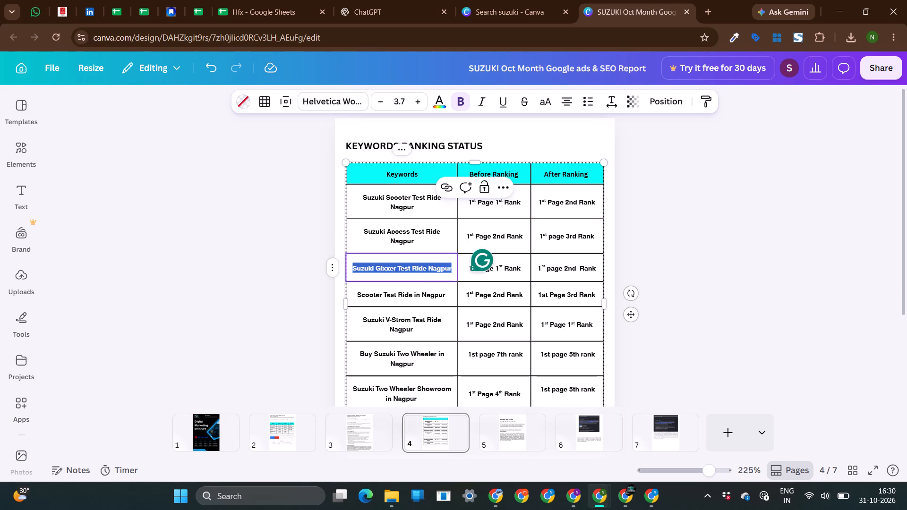
{"action": "left_click", "coordinate": [460, 98]}
{"action": "left_click", "coordinate": [524, 71]}
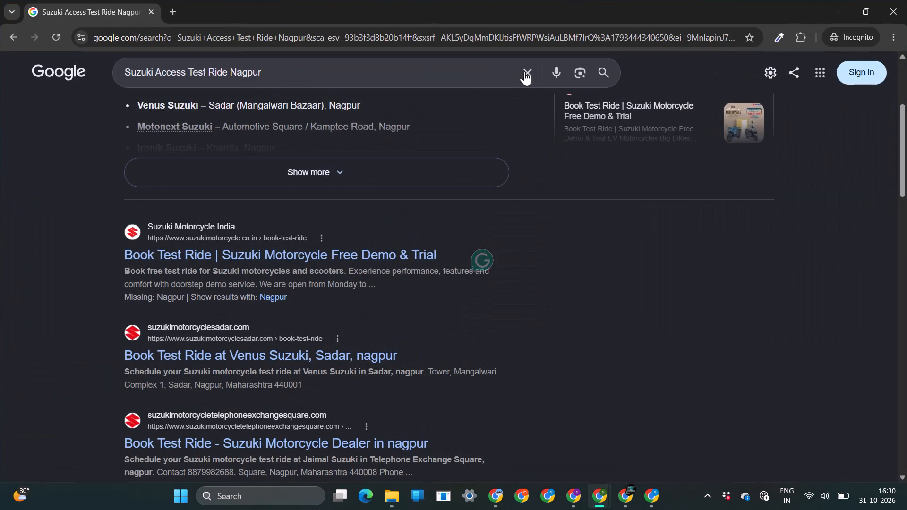
{"action": "key", "text": "ctrl+v"}
{"action": "key", "text": "Return"}
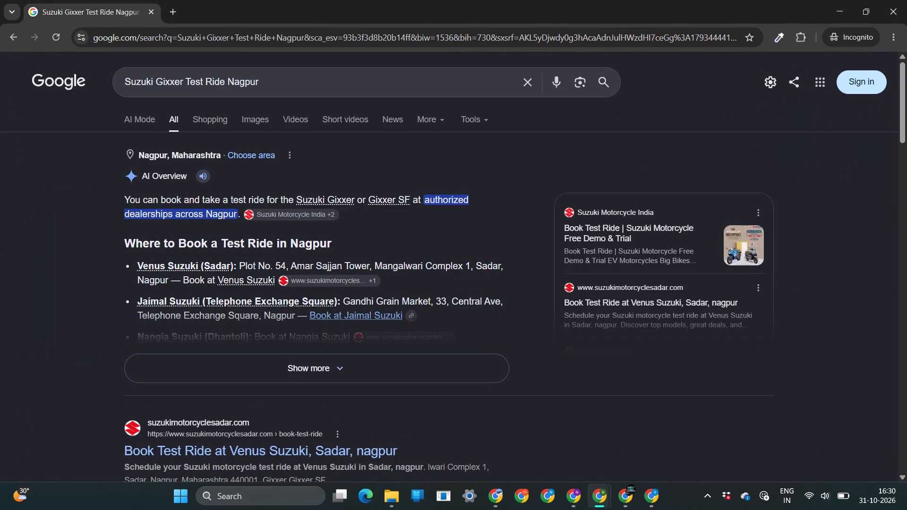
{"action": "left_click", "coordinate": [271, 366]}
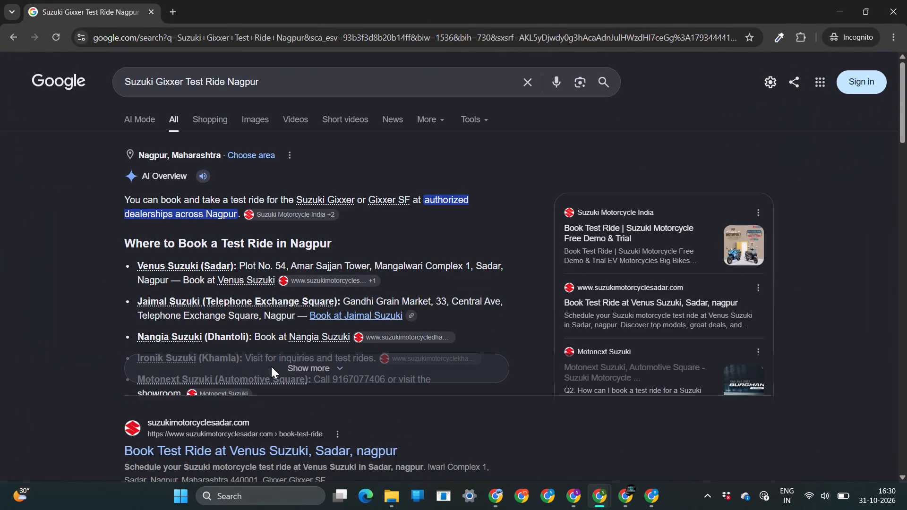
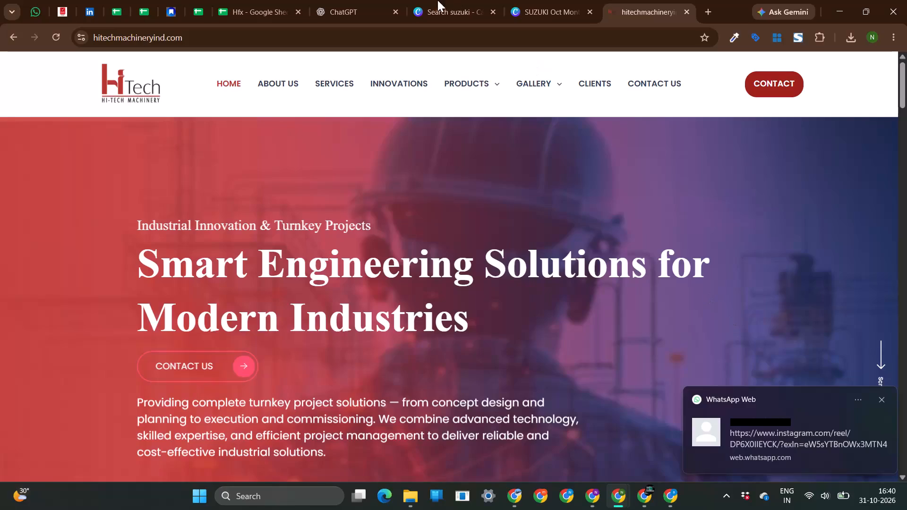
Return to page 4 of the October Suzuki report and select the keyword cell "Suzuki V-Strom Test Ride Nagpur" in the ranking table.
{"action": "left_click", "coordinate": [486, 3]}
{"action": "scroll", "coordinate": [374, 291], "scroll_direction": "up", "scroll_amount": 6}
{"action": "left_click", "coordinate": [582, 1]}
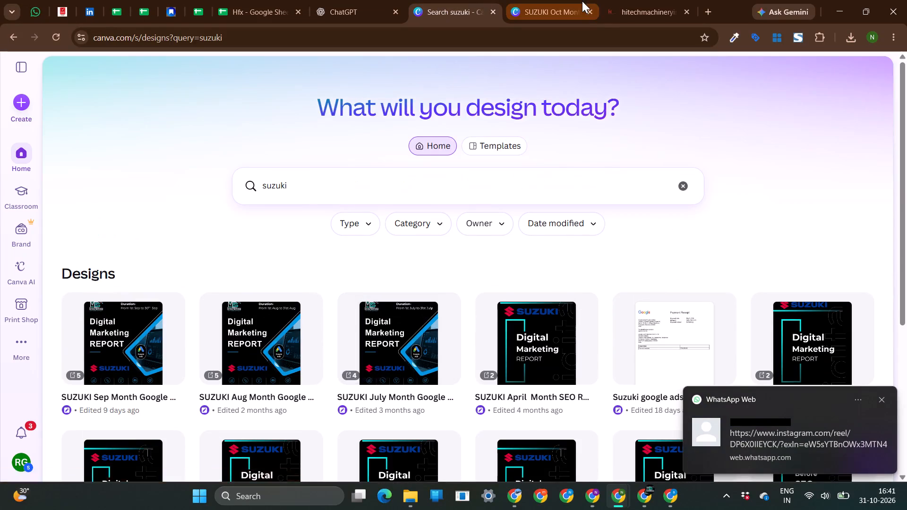
{"action": "left_click", "coordinate": [428, 277]}
{"action": "left_click", "coordinate": [412, 319]}
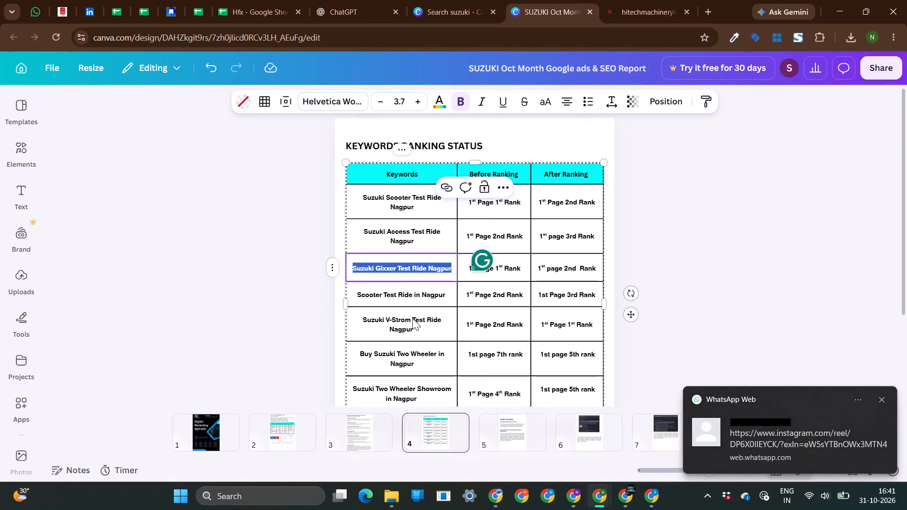
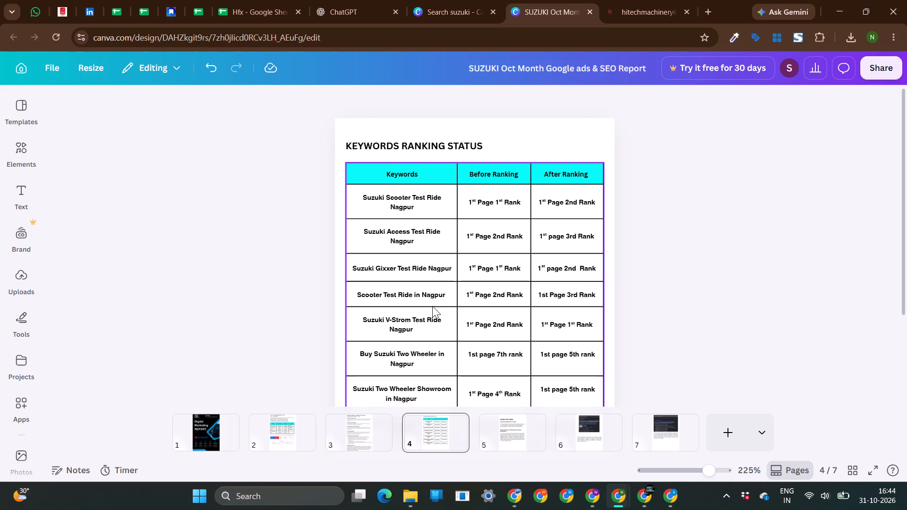
Search Google for the ranking table's keyword "Suzuki Gixxer Test Ride Nagpur" and check the dealership's position in the results.
{"action": "left_click", "coordinate": [410, 267]}
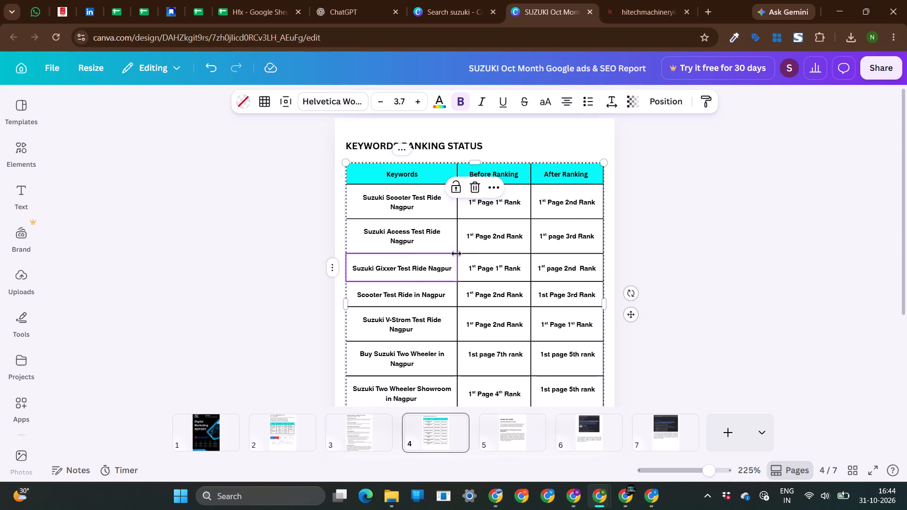
{"action": "double_click", "coordinate": [392, 267]}
{"action": "key", "text": "ctrl+c"}
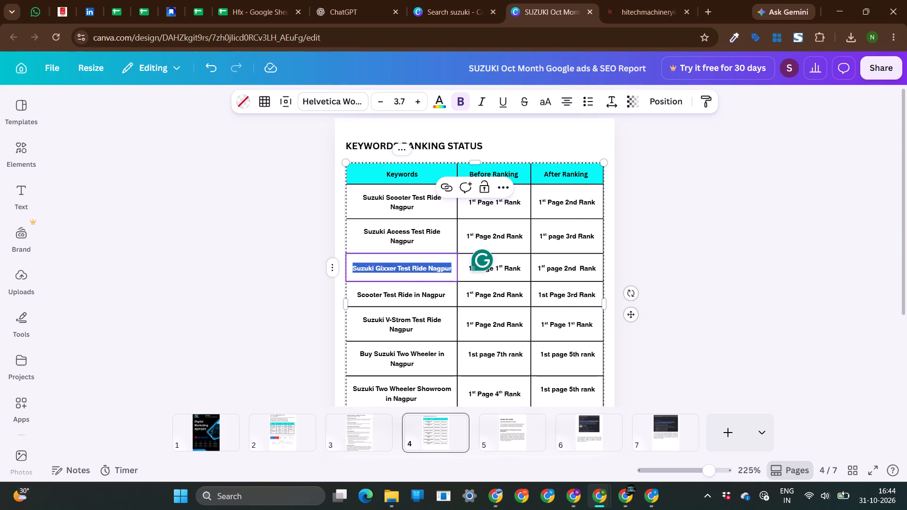
{"action": "left_click", "coordinate": [389, 139]}
{"action": "left_click", "coordinate": [525, 80]}
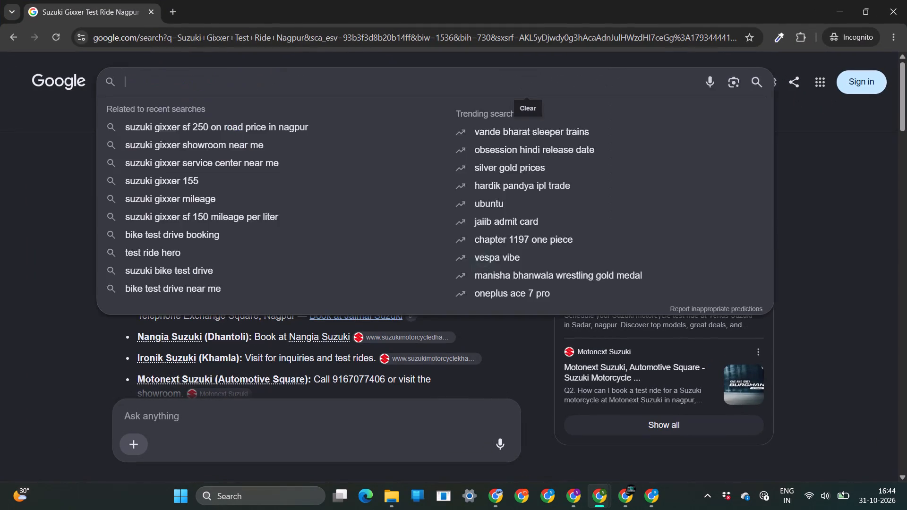
{"action": "key", "text": "ctrl+v"}
{"action": "key", "text": "Return"}
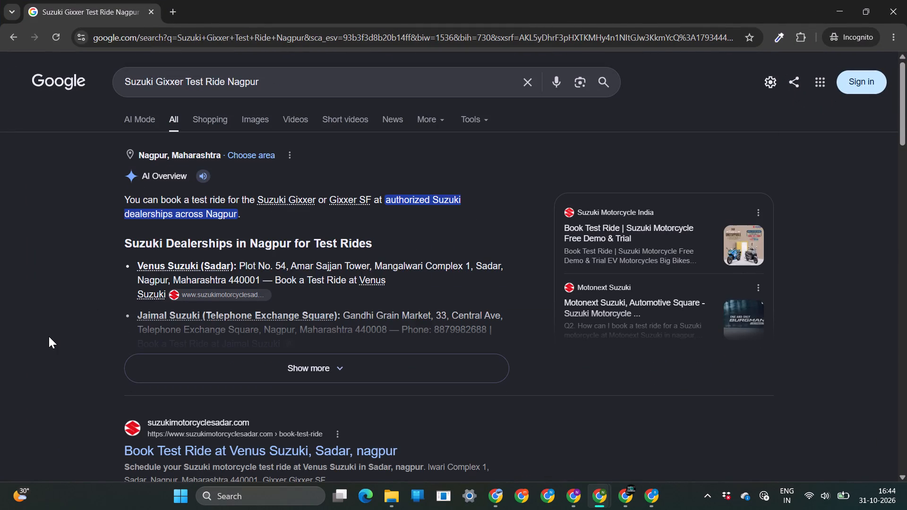
{"action": "scroll", "coordinate": [86, 368], "scroll_direction": "down", "scroll_amount": 2}
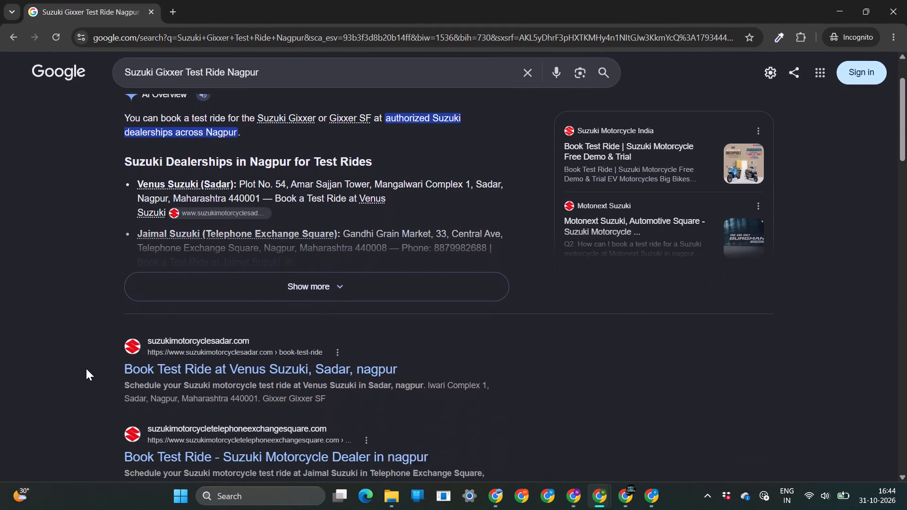
{"action": "scroll", "coordinate": [86, 368], "scroll_direction": "down", "scroll_amount": 1}
Search Google for the table's keyword "Scooter Test Ride in Nagpur" and compare the results with its After Ranking cell.
{"action": "left_click", "coordinate": [368, 148]}
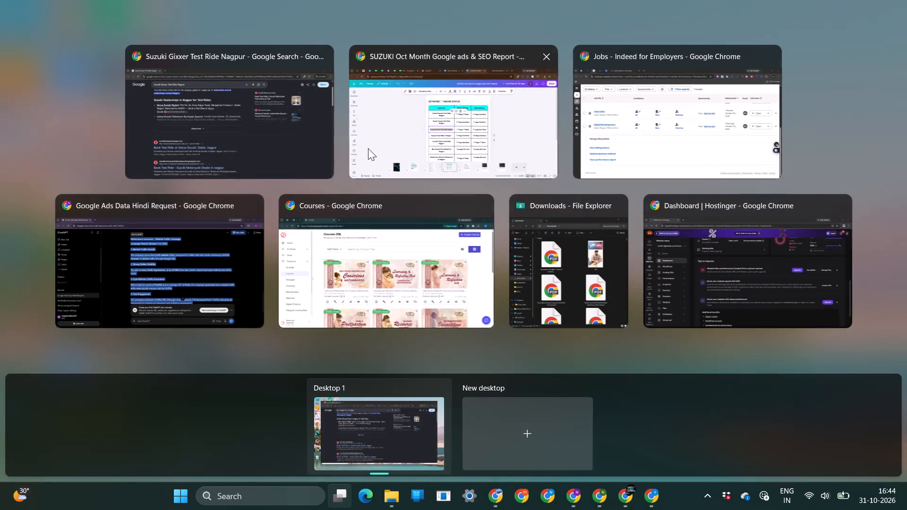
{"action": "double_click", "coordinate": [413, 296]}
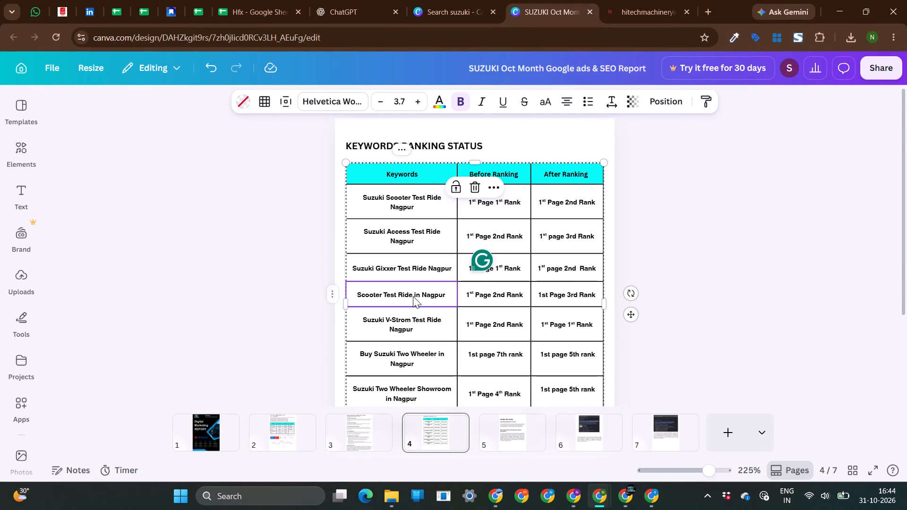
{"action": "key", "text": "ctrl+c"}
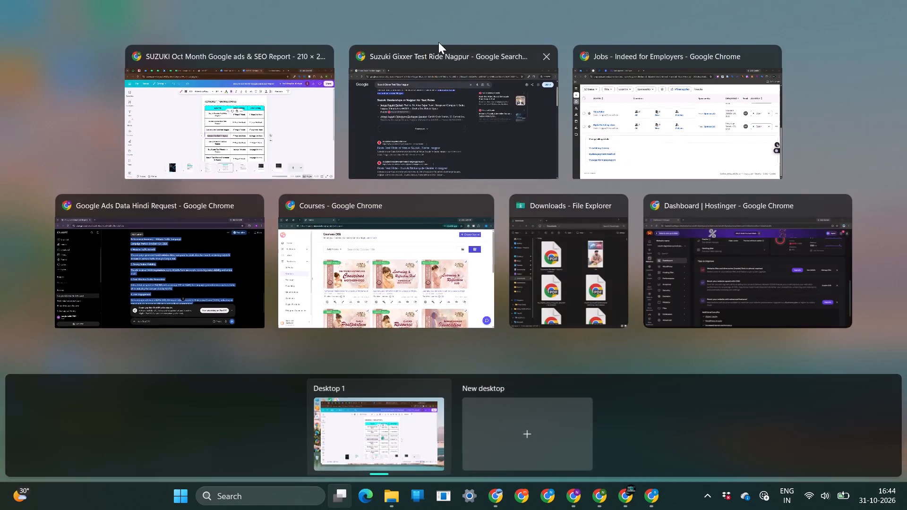
{"action": "left_click", "coordinate": [452, 37]}
{"action": "left_click", "coordinate": [474, 90]}
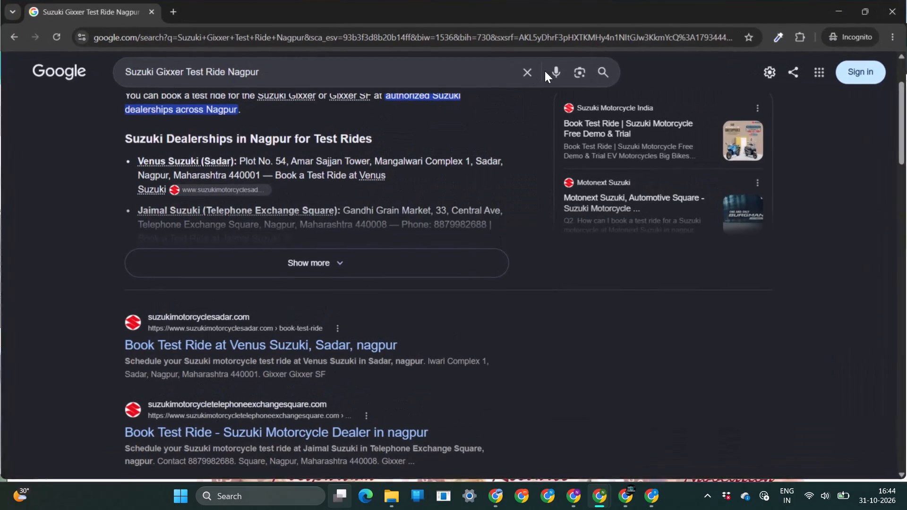
{"action": "left_click", "coordinate": [526, 76]}
{"action": "key", "text": "ctrl+v"}
{"action": "key", "text": "Return"}
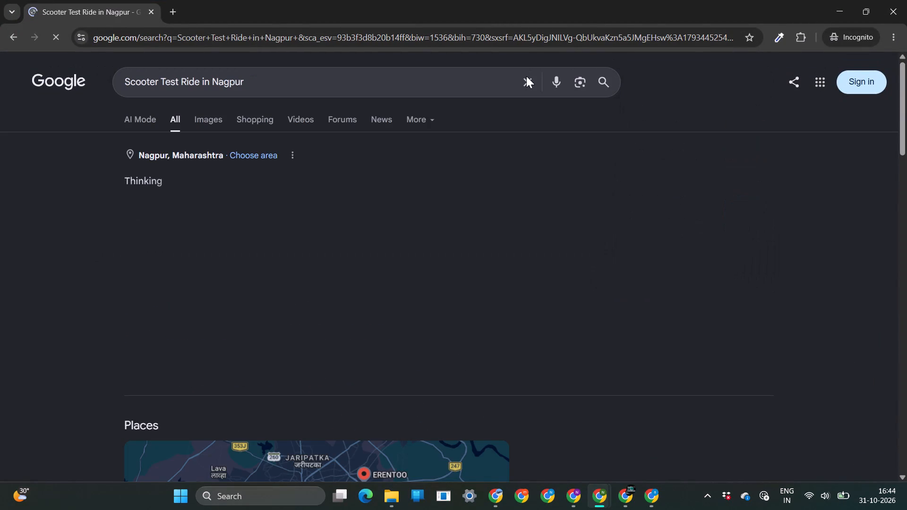
{"action": "scroll", "coordinate": [81, 323], "scroll_direction": "down", "scroll_amount": 7}
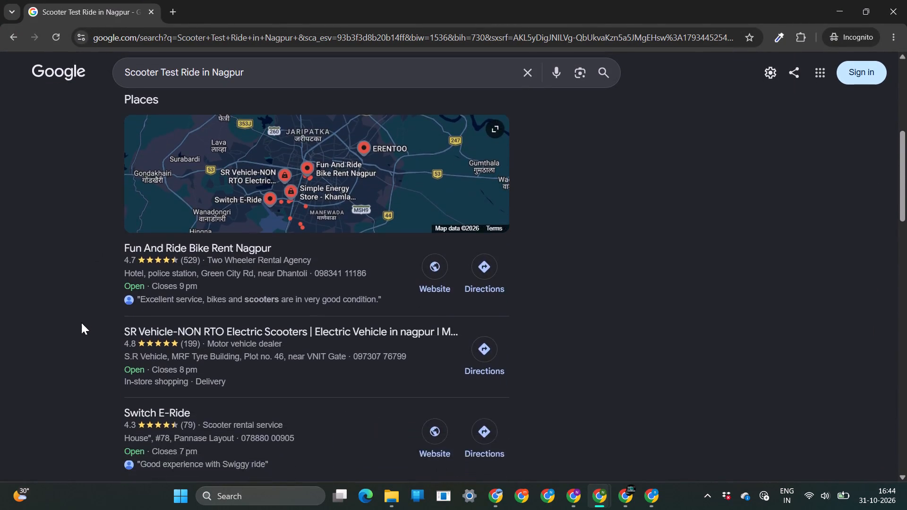
{"action": "scroll", "coordinate": [81, 323], "scroll_direction": "down", "scroll_amount": 2}
{"action": "scroll", "coordinate": [81, 323], "scroll_direction": "up", "scroll_amount": 3}
{"action": "scroll", "coordinate": [81, 323], "scroll_direction": "down", "scroll_amount": 1}
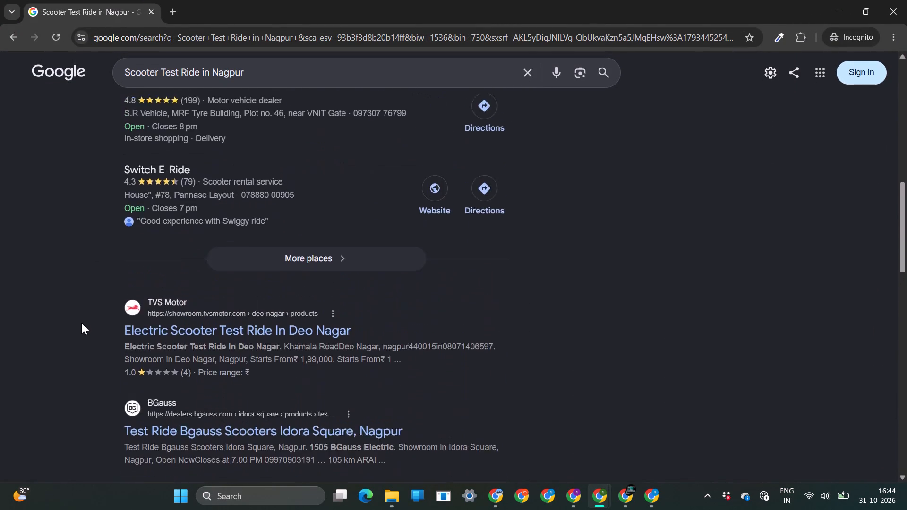
{"action": "scroll", "coordinate": [81, 323], "scroll_direction": "down", "scroll_amount": 2}
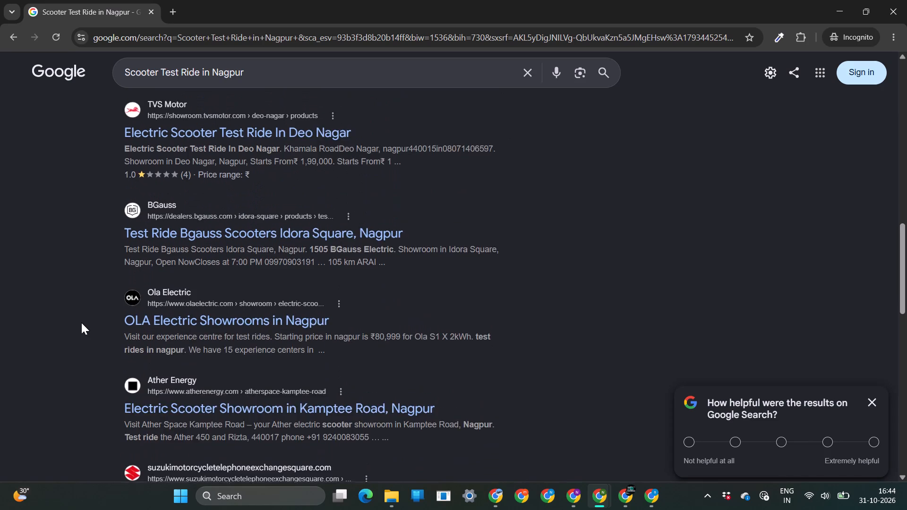
{"action": "scroll", "coordinate": [81, 323], "scroll_direction": "down", "scroll_amount": 3}
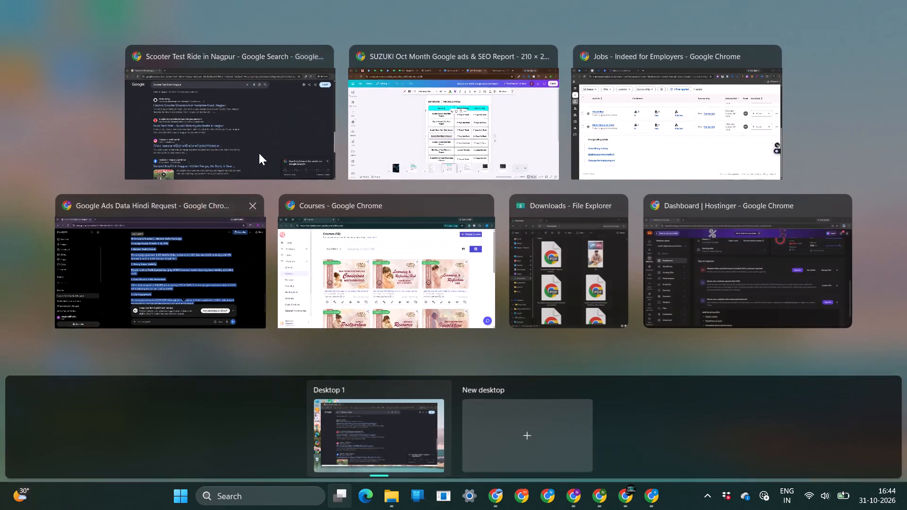
{"action": "left_click", "coordinate": [410, 154]}
{"action": "left_click", "coordinate": [559, 298]}
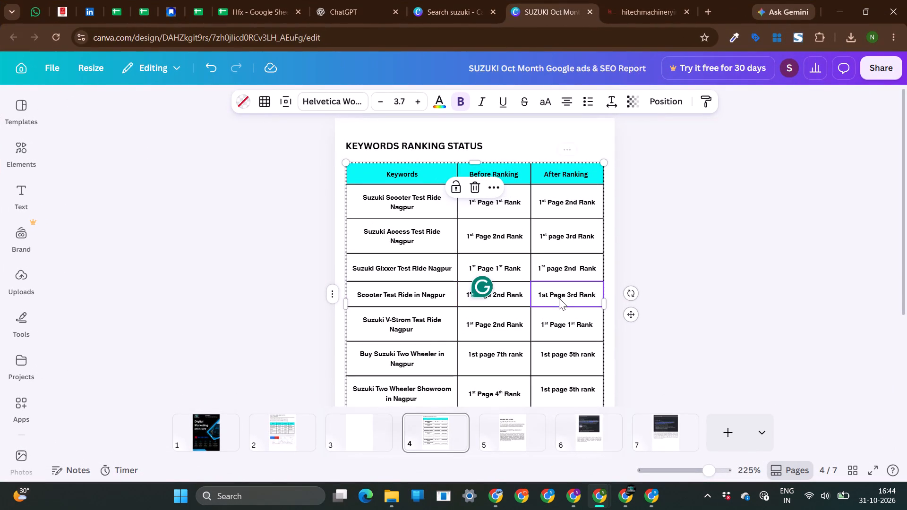
Search Google for the table's keyword "Suzuki V-Strom Test Ride Nagpur" and compare the results with its After Ranking cell.
{"action": "double_click", "coordinate": [428, 333]}
{"action": "key", "text": "ctrl+c"}
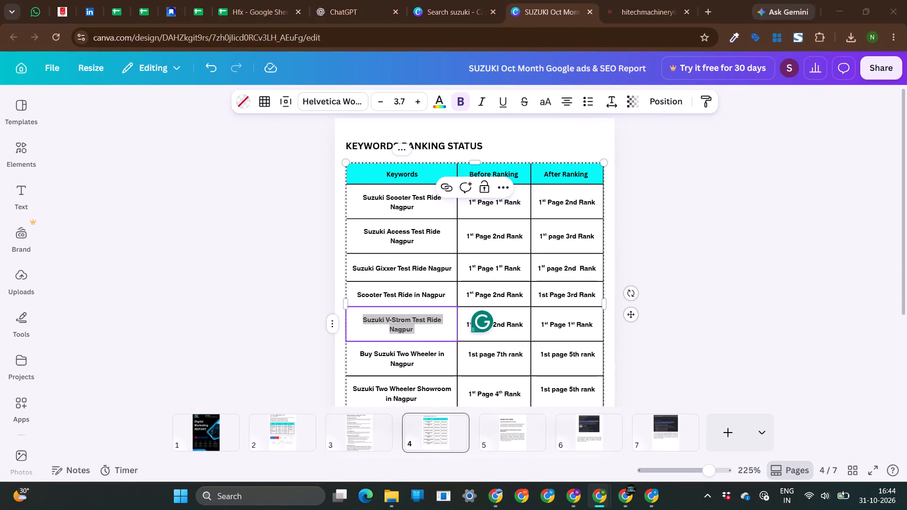
{"action": "left_click", "coordinate": [428, 85]}
{"action": "left_click", "coordinate": [522, 70]}
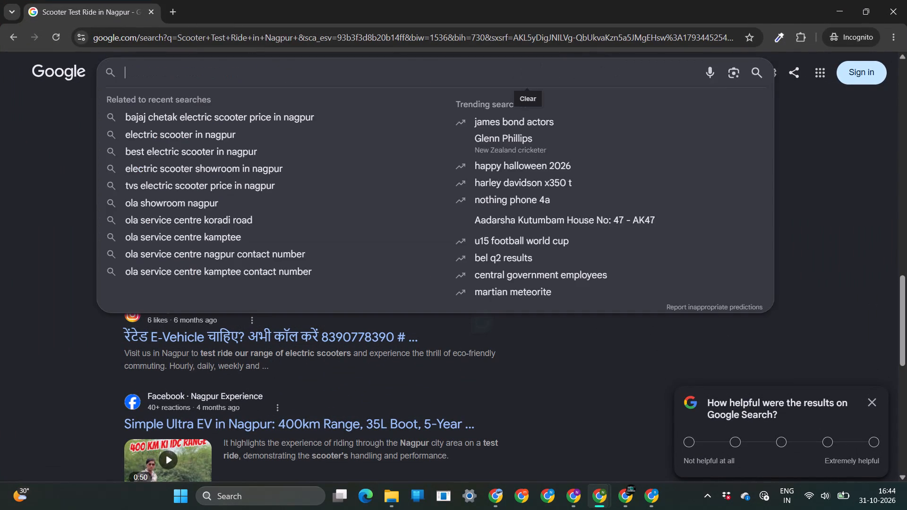
{"action": "key", "text": "ctrl+v"}
{"action": "key", "text": "Return"}
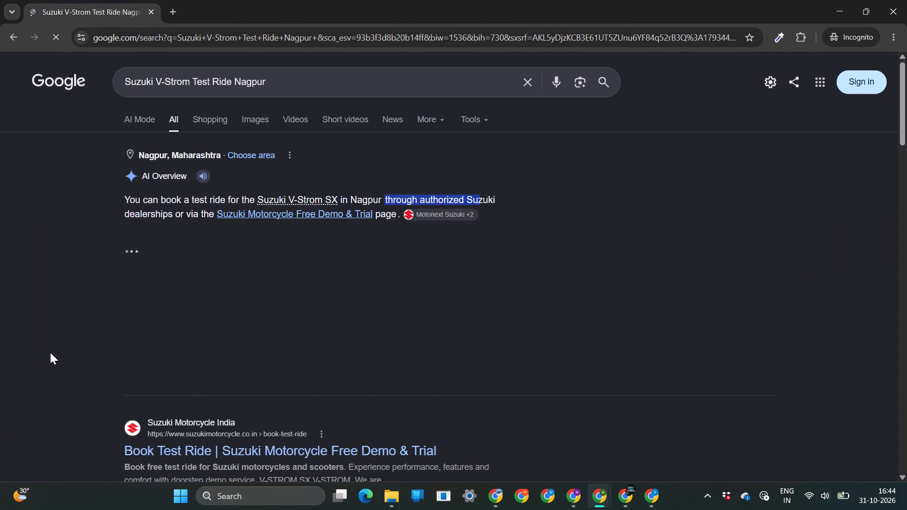
{"action": "scroll", "coordinate": [50, 352], "scroll_direction": "down", "scroll_amount": 5}
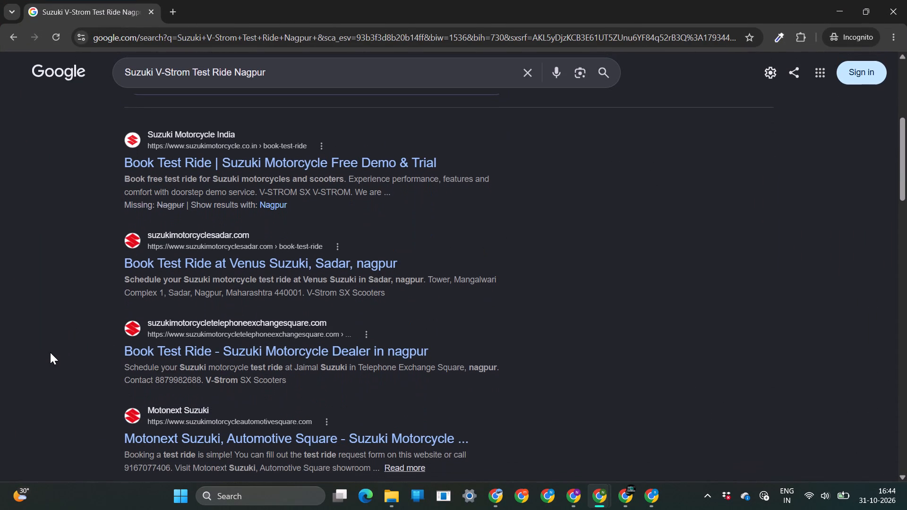
{"action": "scroll", "coordinate": [50, 352], "scroll_direction": "down", "scroll_amount": 1}
{"action": "left_click", "coordinate": [445, 120]}
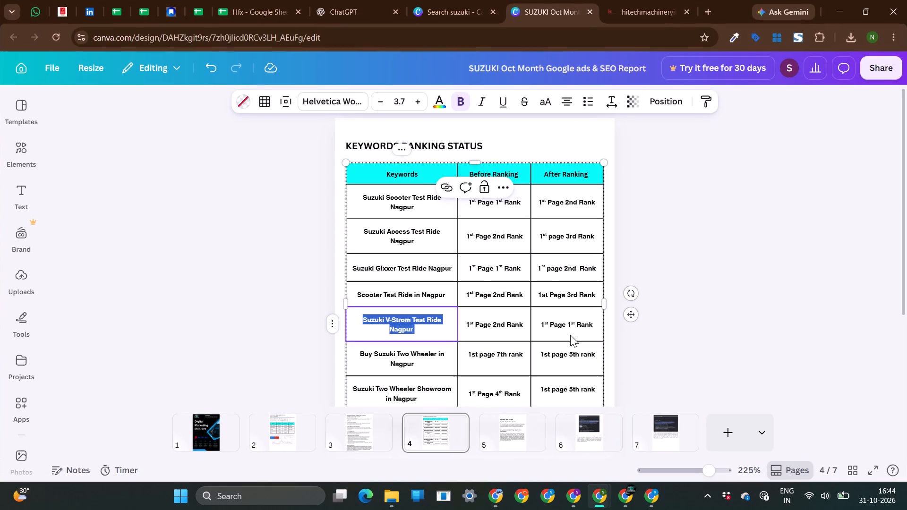
{"action": "double_click", "coordinate": [570, 324]}
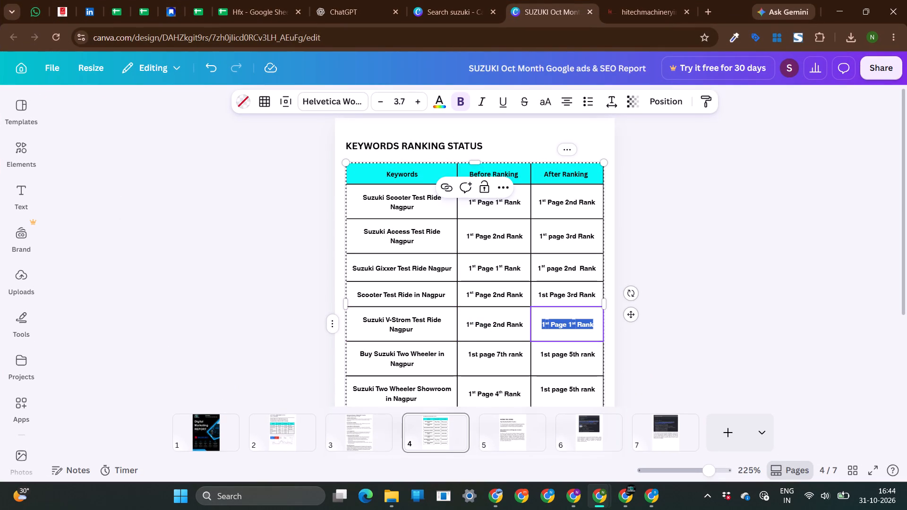
Search Google for the table's keyword "Buy Suzuki Two Wheeler in Nagpur" and examine the order of the organic results.
{"action": "double_click", "coordinate": [401, 361]}
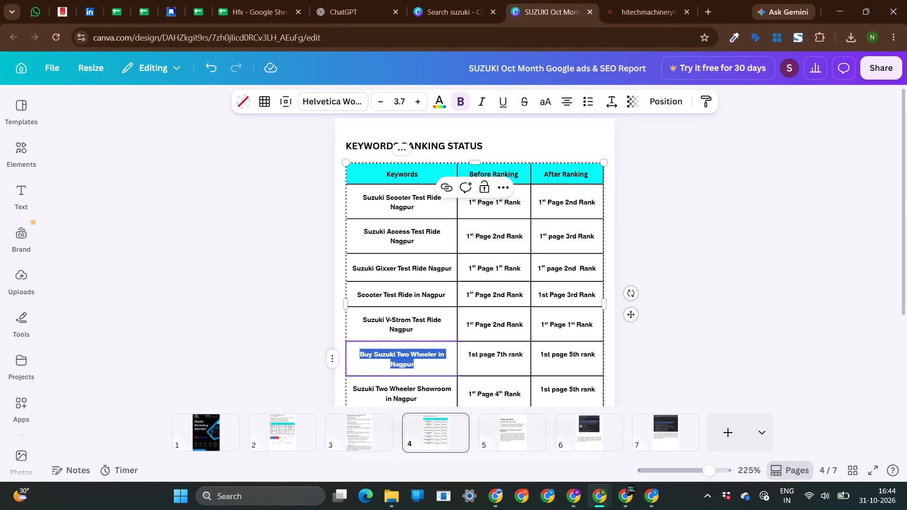
{"action": "key", "text": "ctrl+c"}
{"action": "left_click", "coordinate": [422, 136]}
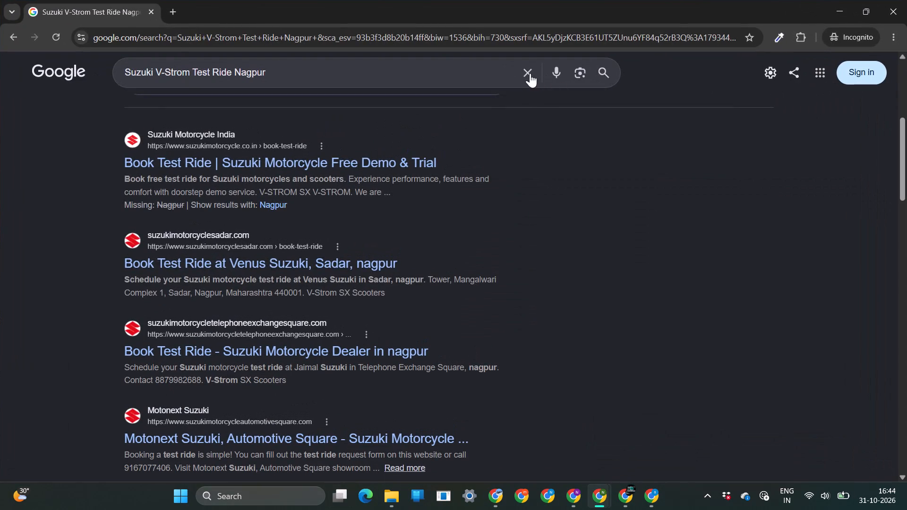
{"action": "left_click", "coordinate": [530, 73]}
{"action": "key", "text": "ctrl+v"}
{"action": "key", "text": "Return"}
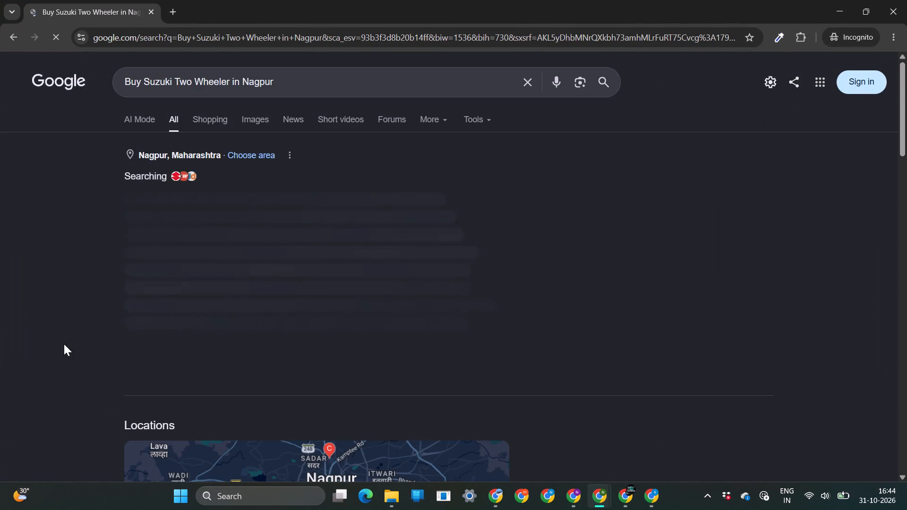
{"action": "scroll", "coordinate": [64, 344], "scroll_direction": "down", "scroll_amount": 8}
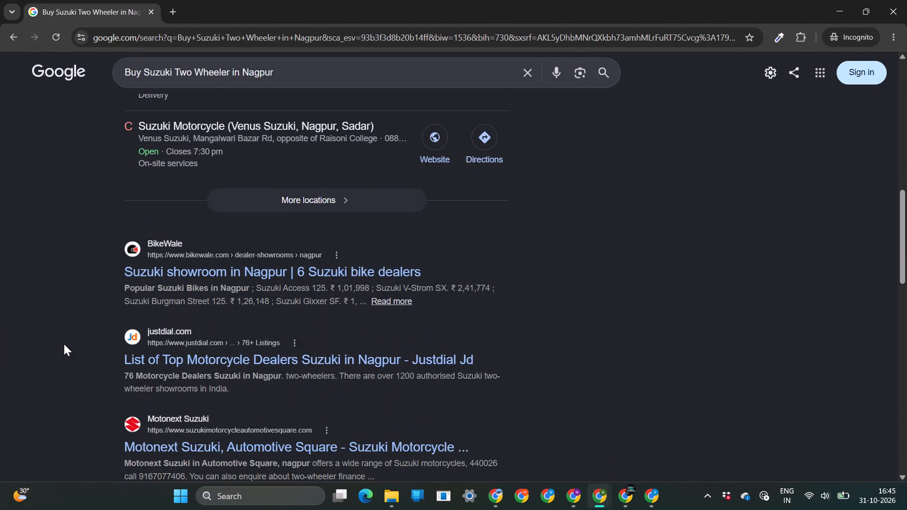
{"action": "scroll", "coordinate": [64, 344], "scroll_direction": "down", "scroll_amount": 5}
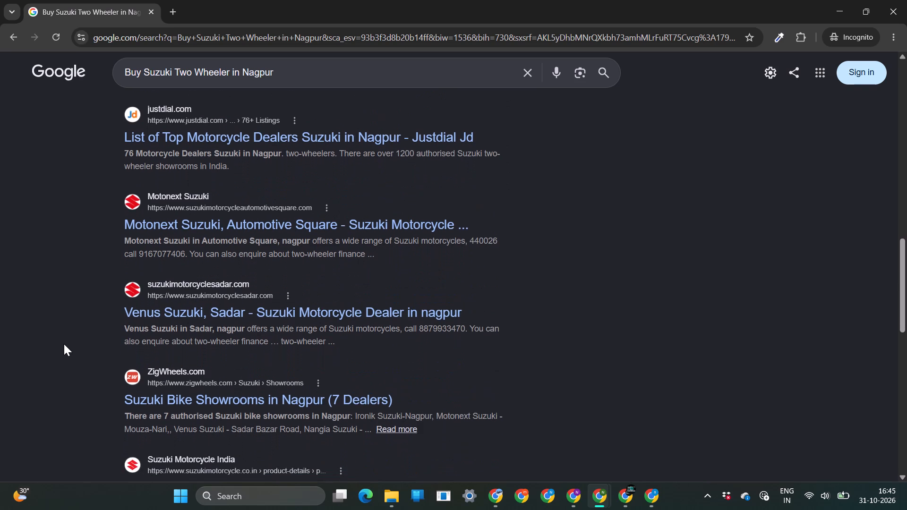
{"action": "scroll", "coordinate": [64, 344], "scroll_direction": "down", "scroll_amount": 7}
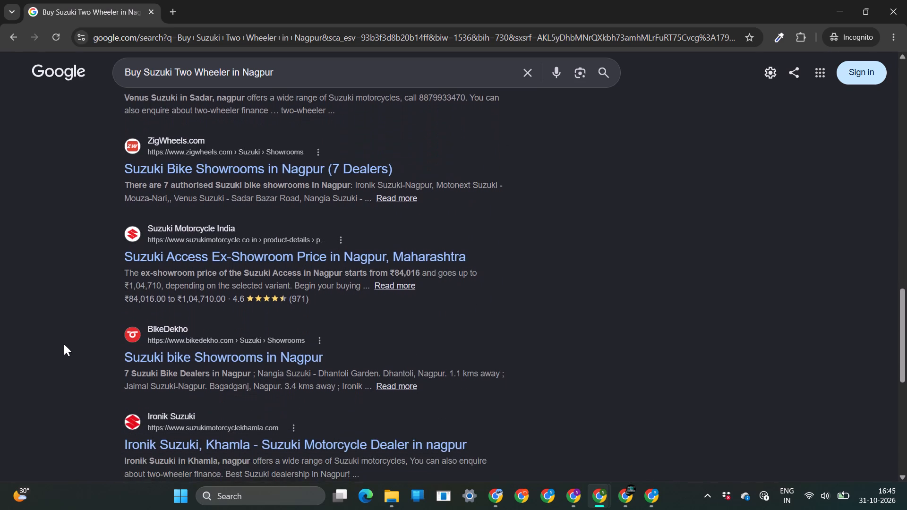
{"action": "scroll", "coordinate": [64, 344], "scroll_direction": "down", "scroll_amount": 6}
{"action": "scroll", "coordinate": [64, 344], "scroll_direction": "up", "scroll_amount": 10}
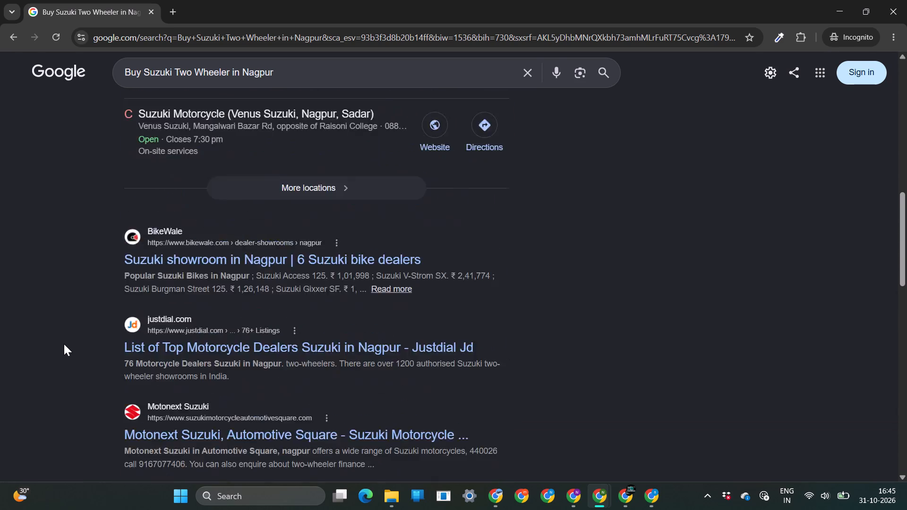
{"action": "scroll", "coordinate": [64, 344], "scroll_direction": "up", "scroll_amount": 2}
Expand the AI Overview for "Buy Suzuki Two Wheeler in Nagpur" and review the Suzuki dealers it lists.
{"action": "left_click", "coordinate": [232, 370]}
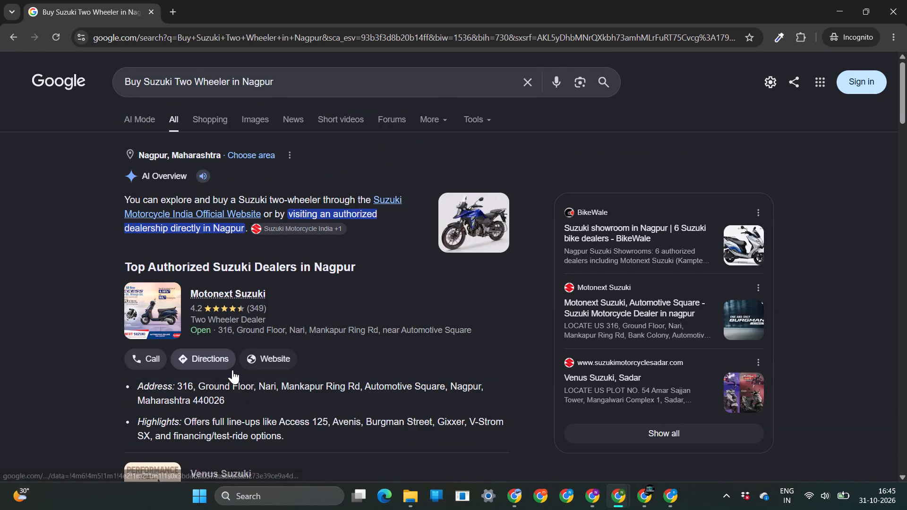
{"action": "scroll", "coordinate": [96, 386], "scroll_direction": "down", "scroll_amount": 6}
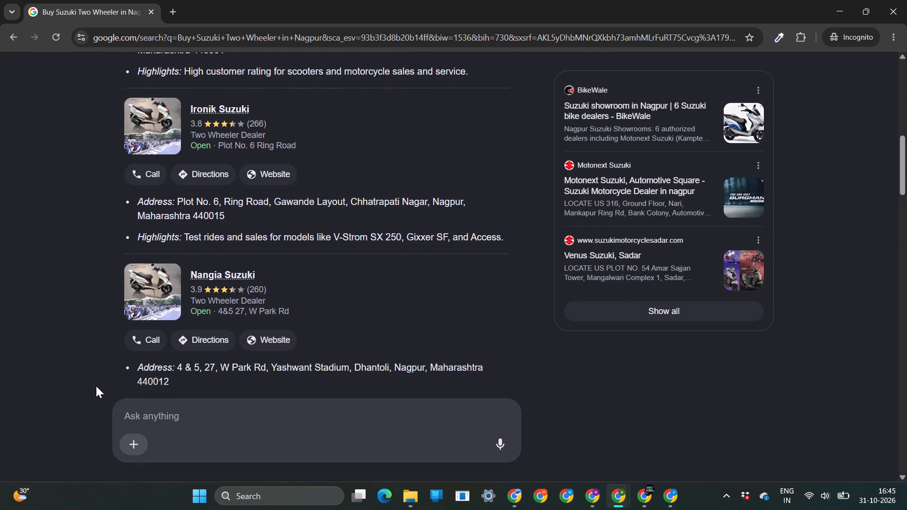
{"action": "scroll", "coordinate": [96, 386], "scroll_direction": "down", "scroll_amount": 1}
Compare the order of the organic results for "Buy Suzuki Two Wheeler in Nagpur" with the keyword's After Ranking cell in the Canva table.
{"action": "left_click", "coordinate": [447, 135]}
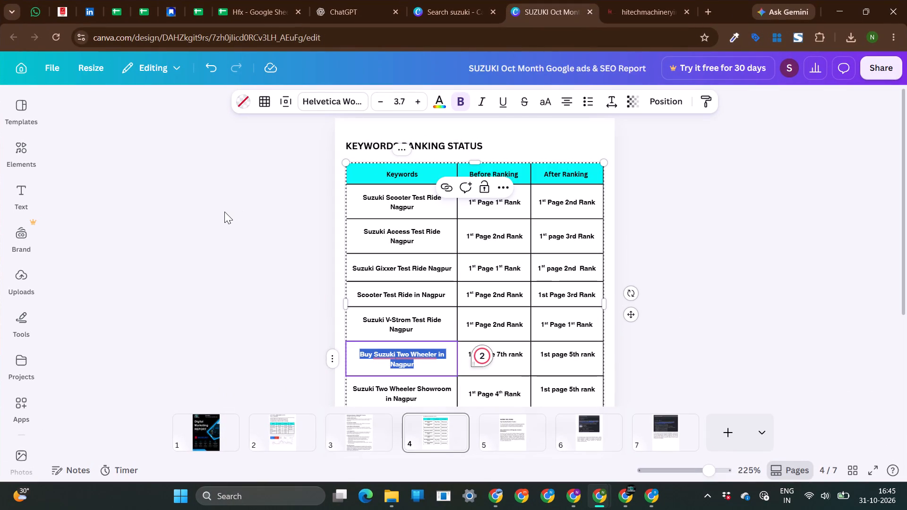
{"action": "scroll", "coordinate": [257, 224], "scroll_direction": "down", "scroll_amount": 2}
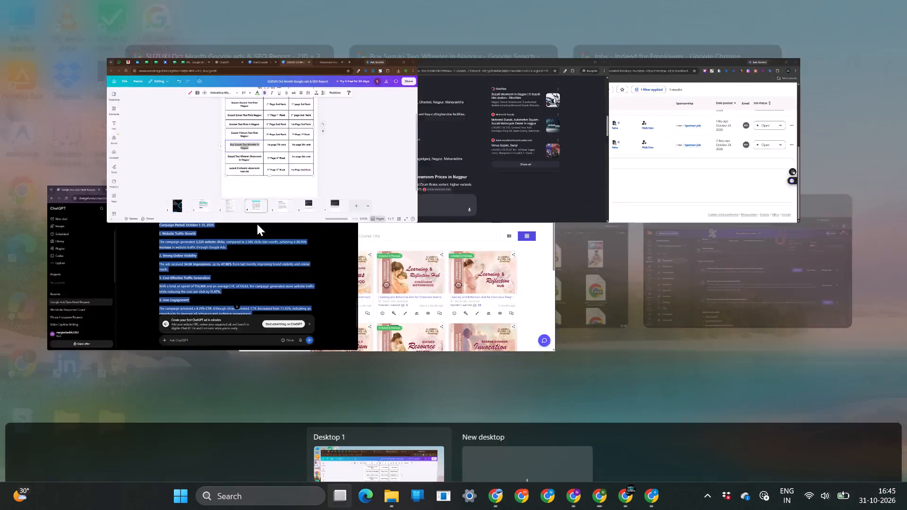
{"action": "left_click", "coordinate": [513, 111]}
{"action": "scroll", "coordinate": [69, 241], "scroll_direction": "up", "scroll_amount": 10}
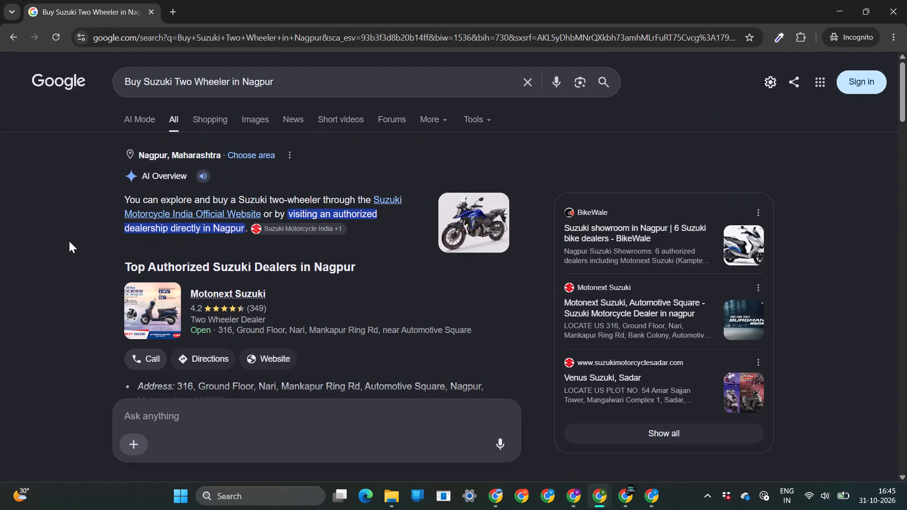
{"action": "scroll", "coordinate": [69, 241], "scroll_direction": "down", "scroll_amount": 9}
{"action": "scroll", "coordinate": [69, 241], "scroll_direction": "up", "scroll_amount": 1}
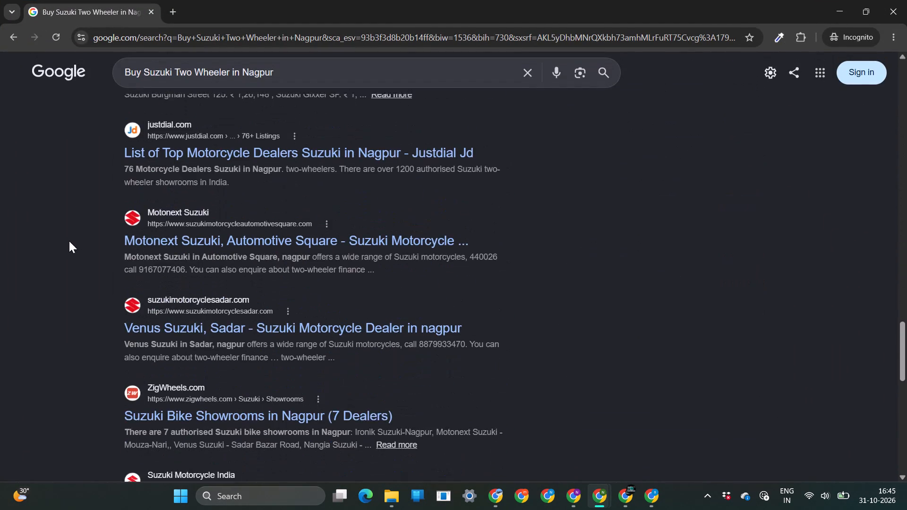
{"action": "scroll", "coordinate": [69, 241], "scroll_direction": "up", "scroll_amount": 4}
{"action": "scroll", "coordinate": [69, 241], "scroll_direction": "down", "scroll_amount": 3}
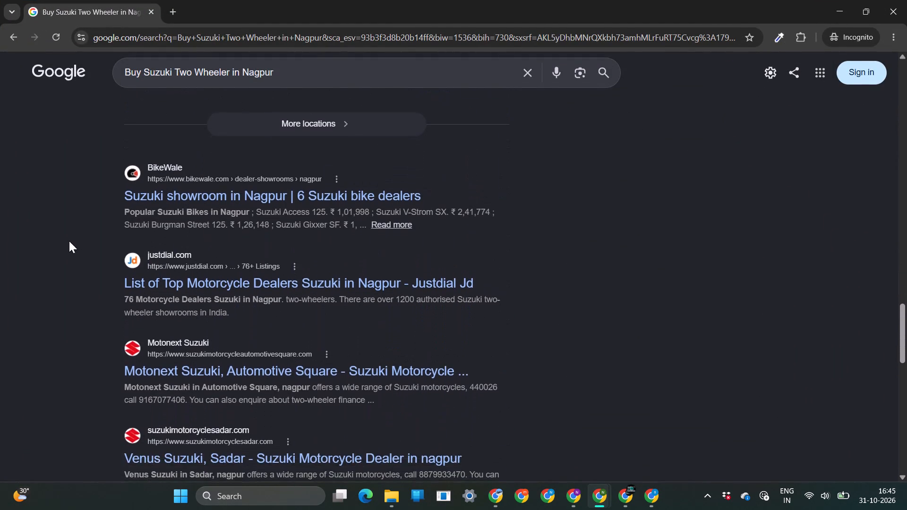
{"action": "scroll", "coordinate": [69, 241], "scroll_direction": "down", "scroll_amount": 3}
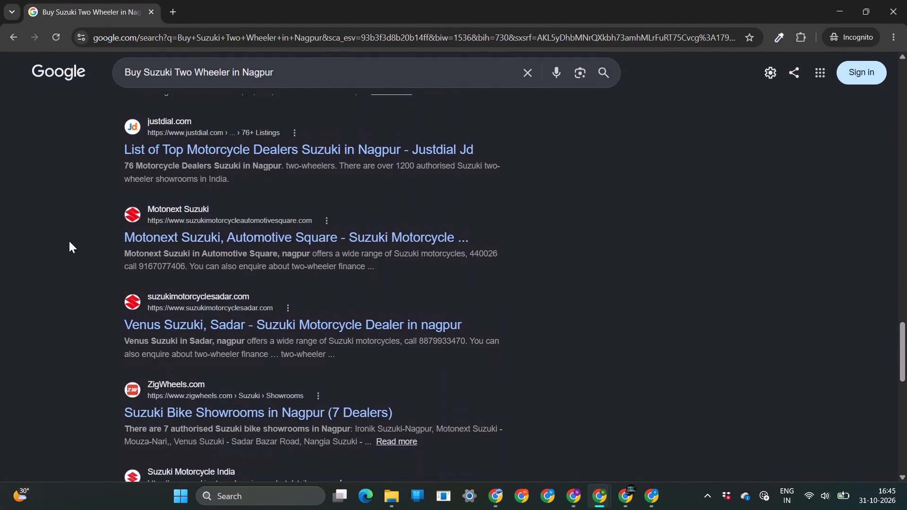
{"action": "scroll", "coordinate": [69, 241], "scroll_direction": "down", "scroll_amount": 3}
{"action": "scroll", "coordinate": [69, 241], "scroll_direction": "up", "scroll_amount": 1}
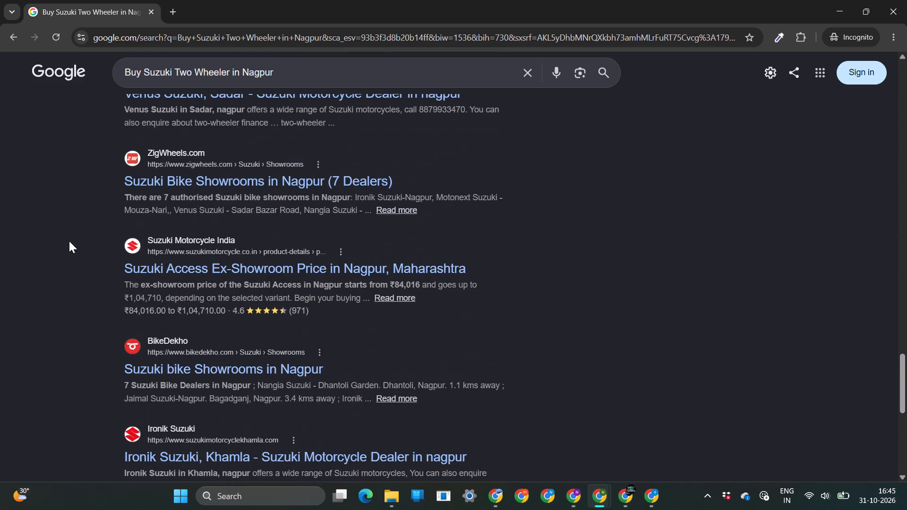
{"action": "left_click", "coordinate": [368, 109]}
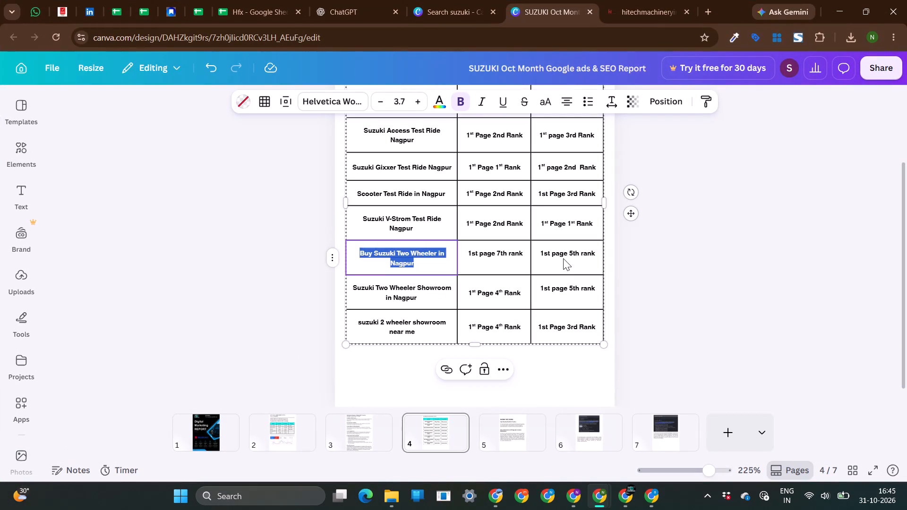
Search Google for the table's keyword "Suzuki Two Wheeler Showroom in Nagpur" and compare the results with its After Ranking cell.
{"action": "double_click", "coordinate": [406, 289]}
{"action": "key", "text": "ctrl+c"}
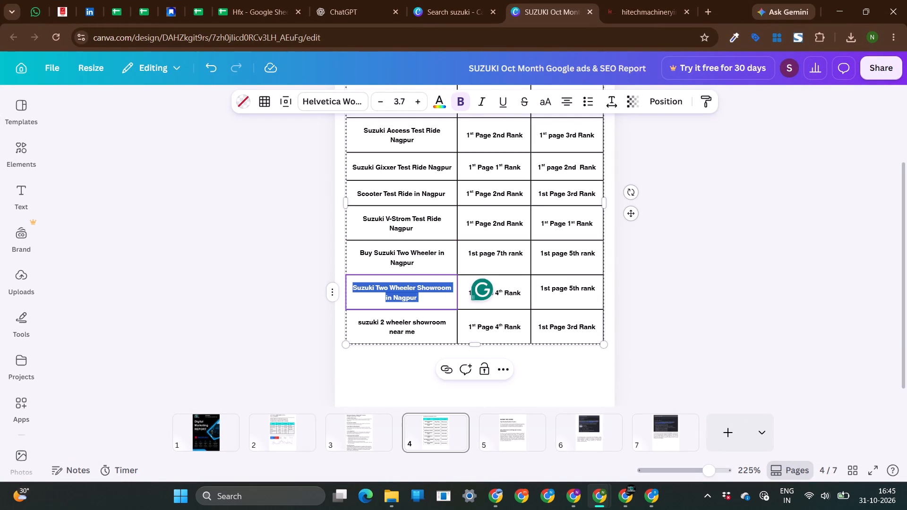
{"action": "left_click", "coordinate": [439, 83]}
{"action": "left_click", "coordinate": [530, 72]}
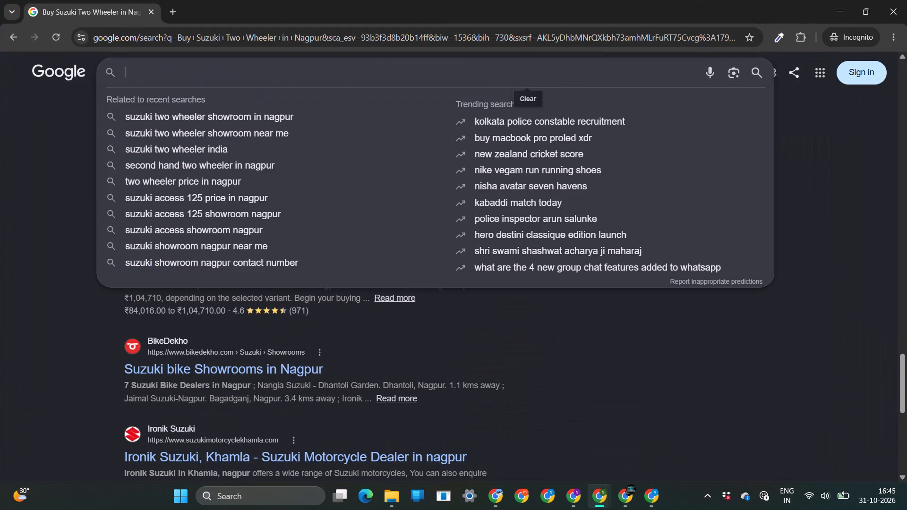
{"action": "key", "text": "ctrl+v"}
{"action": "key", "text": "Return"}
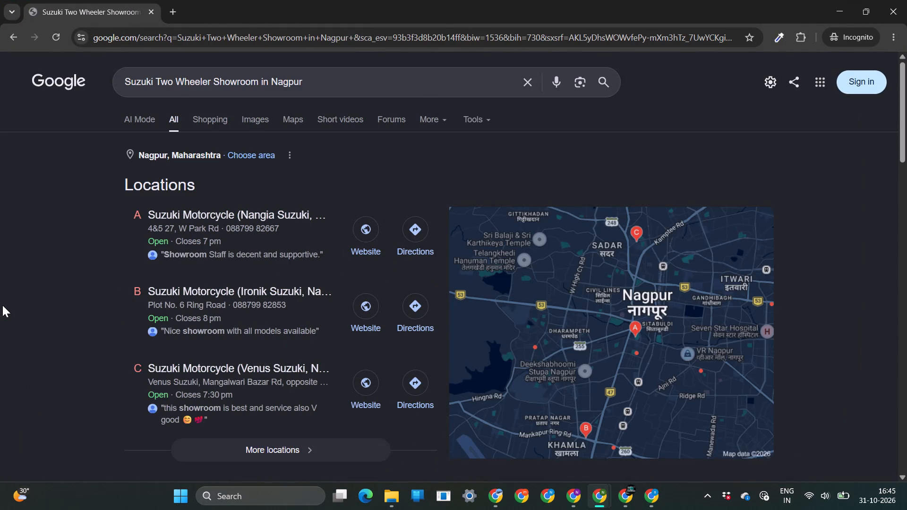
{"action": "scroll", "coordinate": [2, 305], "scroll_direction": "down", "scroll_amount": 8}
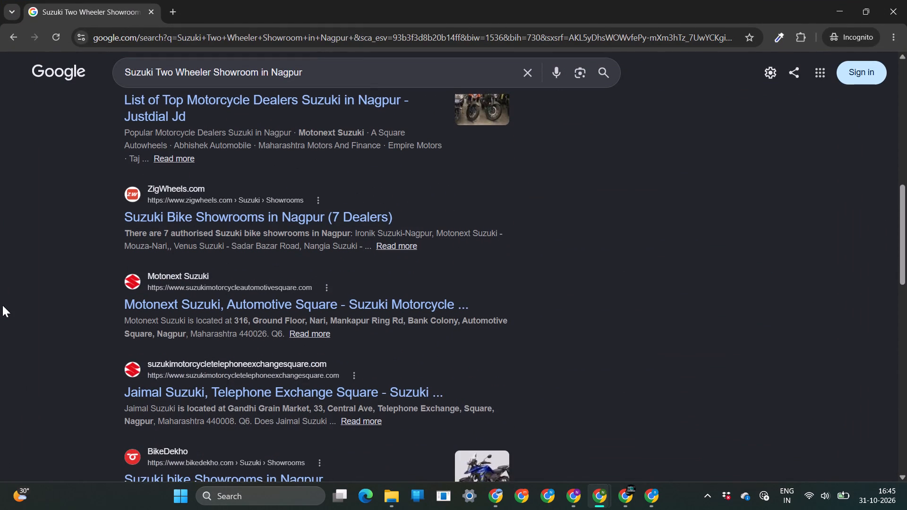
{"action": "scroll", "coordinate": [2, 305], "scroll_direction": "down", "scroll_amount": 1}
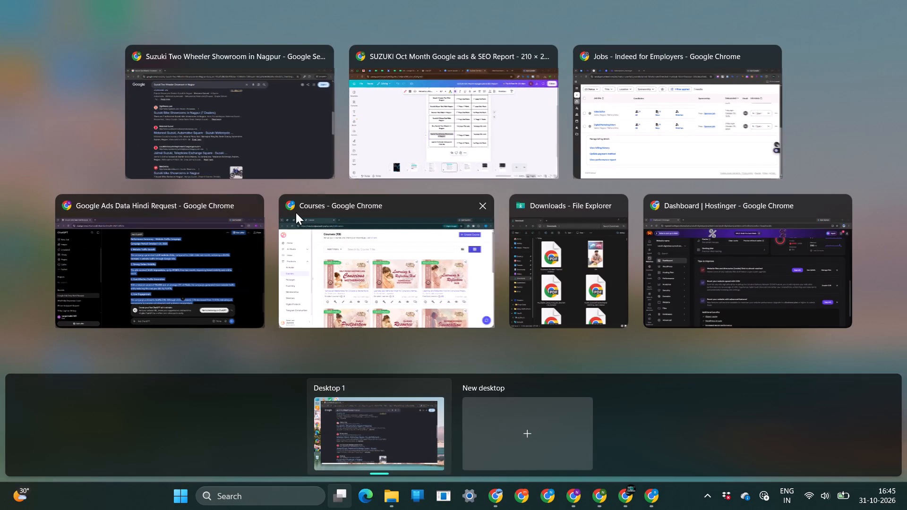
{"action": "left_click", "coordinate": [428, 144]}
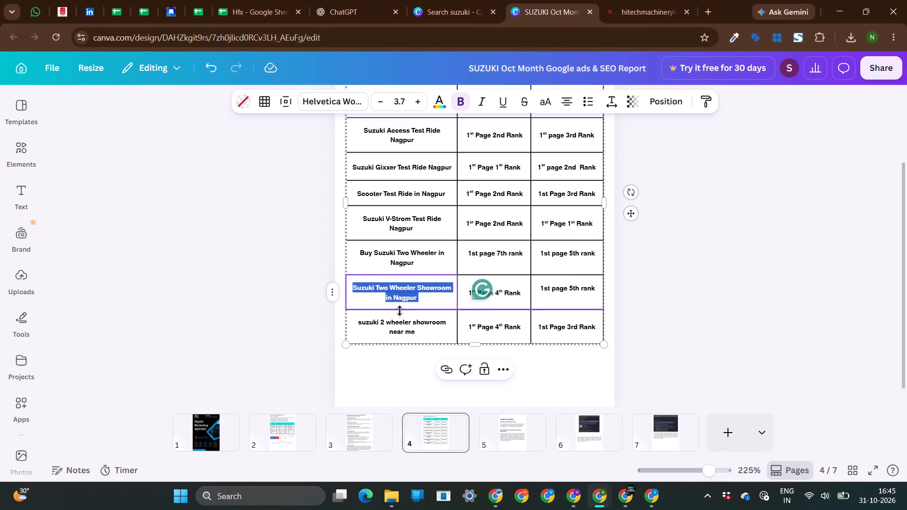
Search Google for the table's keyword "suzuki 2 wheeler showroom near me" and examine the order of the organic results.
{"action": "double_click", "coordinate": [401, 318]}
{"action": "key", "text": "ctrl+c"}
{"action": "left_click", "coordinate": [423, 112]}
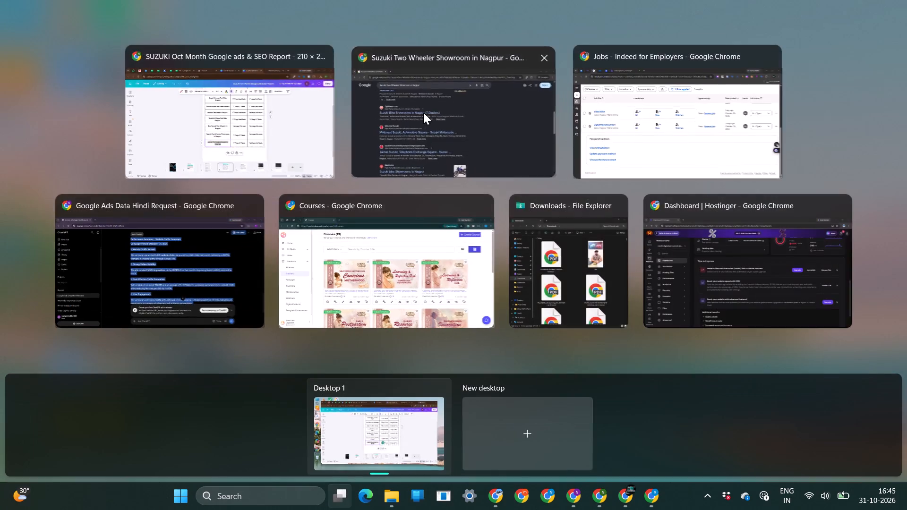
{"action": "left_click", "coordinate": [517, 66]}
{"action": "key", "text": "ctrl+v"}
{"action": "key", "text": "Return"}
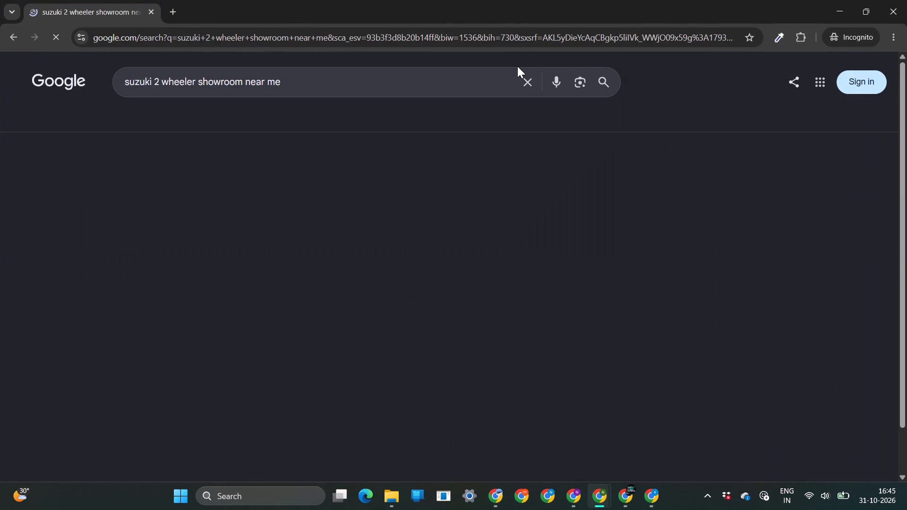
{"action": "scroll", "coordinate": [99, 428], "scroll_direction": "down", "scroll_amount": 5}
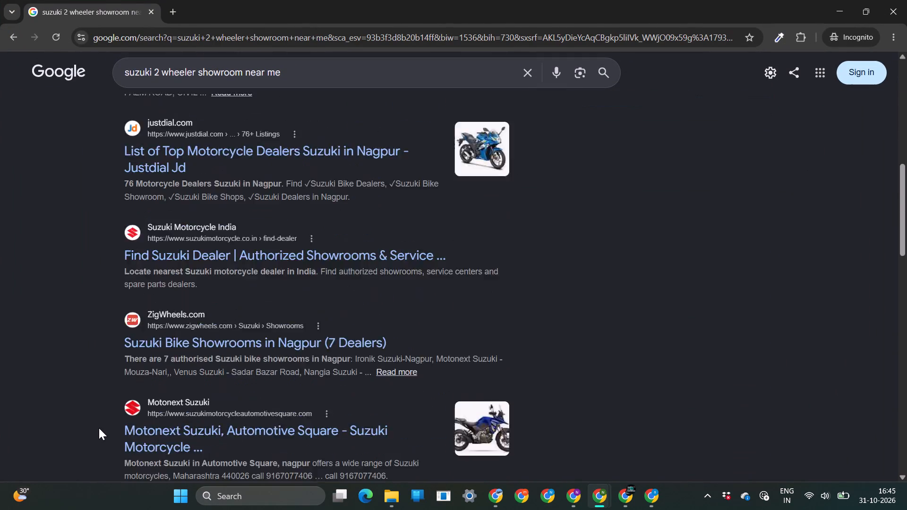
{"action": "scroll", "coordinate": [99, 428], "scroll_direction": "down", "scroll_amount": 7}
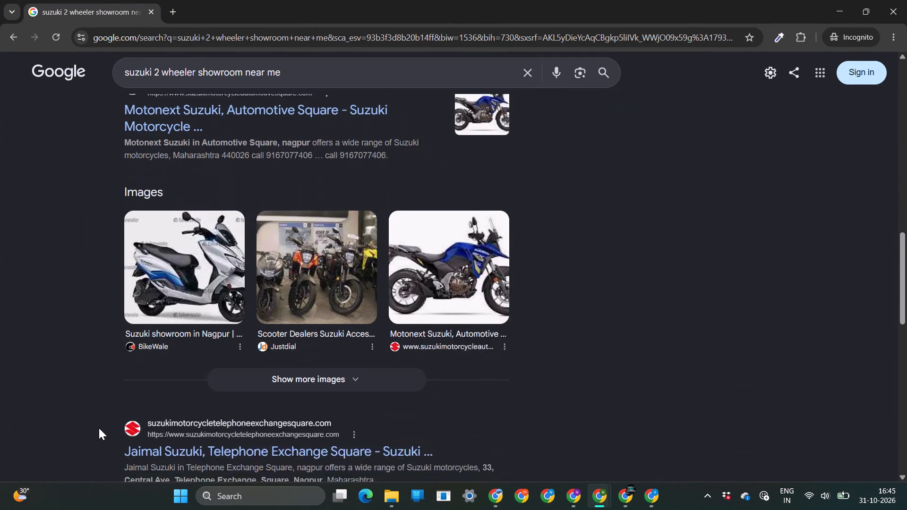
Switch to the Canva SEO report and review the keywords and their Before and After Ranking cells in the Keywords Ranking Status table.
{"action": "scroll", "coordinate": [99, 428], "scroll_direction": "down", "scroll_amount": 1}
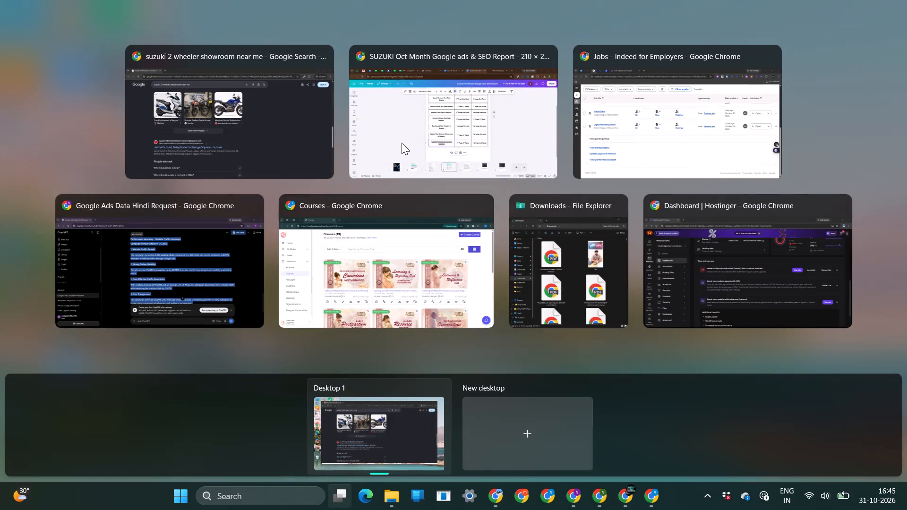
{"action": "left_click", "coordinate": [402, 143]}
{"action": "left_click", "coordinate": [567, 330]}
{"action": "left_click", "coordinate": [684, 297]}
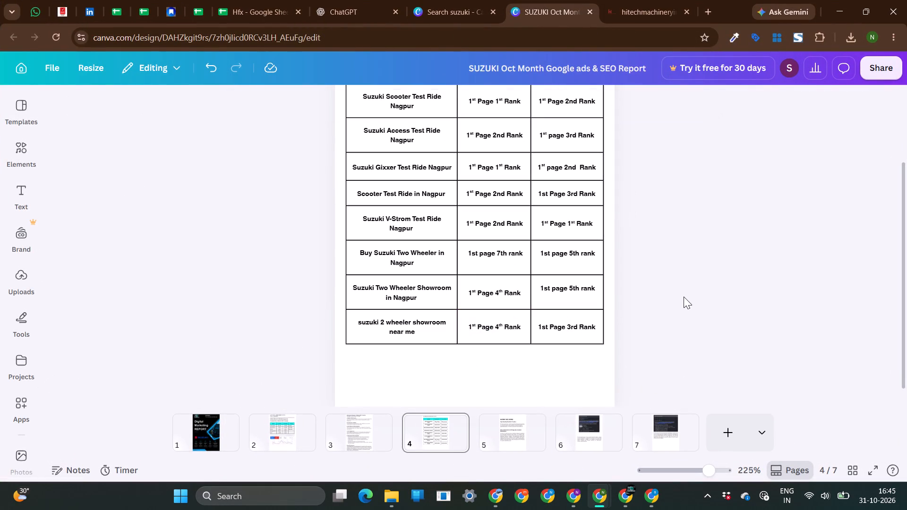
{"action": "scroll", "coordinate": [684, 297], "scroll_direction": "up", "scroll_amount": 2}
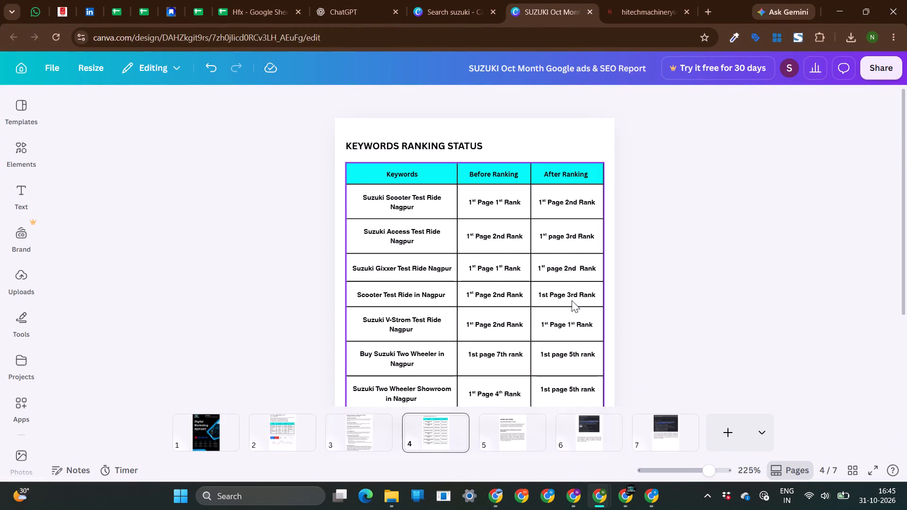
{"action": "left_click", "coordinate": [402, 319]}
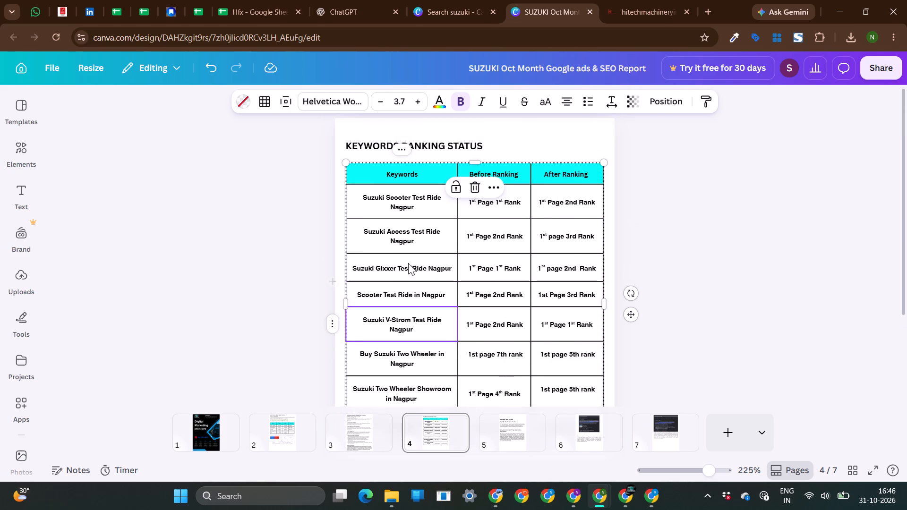
{"action": "scroll", "coordinate": [436, 361], "scroll_direction": "down", "scroll_amount": 1}
{"action": "left_click", "coordinate": [393, 279]}
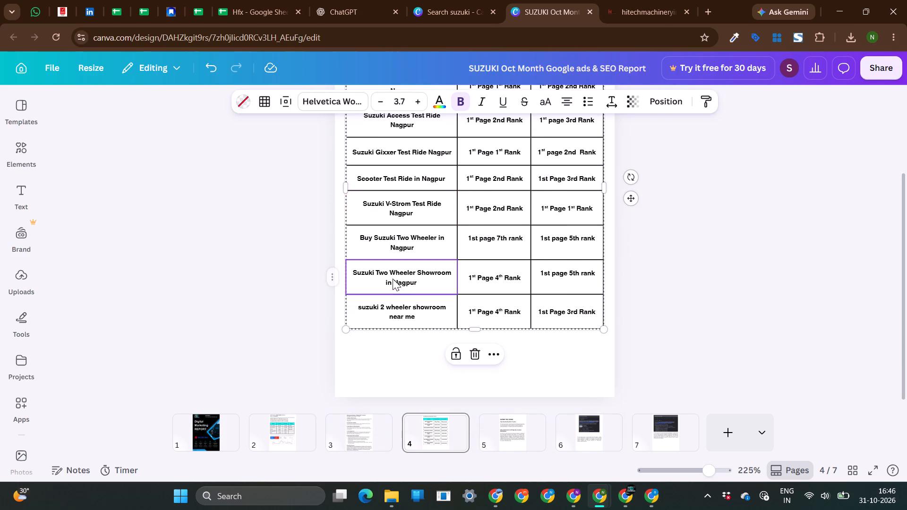
Return to the incognito Google window and search for "two wheeler showroom nagpur".
{"action": "left_click", "coordinate": [451, 96]}
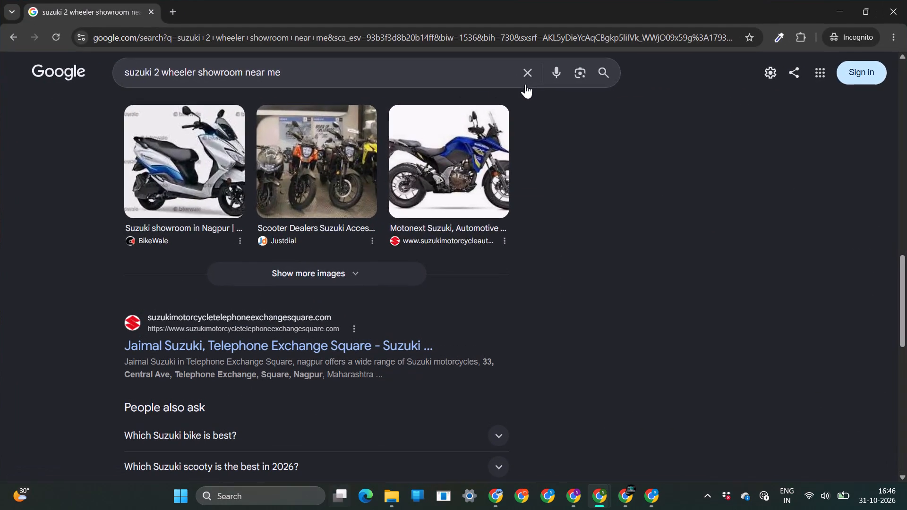
{"action": "left_click", "coordinate": [519, 77]}
{"action": "left_click", "coordinate": [484, 73]}
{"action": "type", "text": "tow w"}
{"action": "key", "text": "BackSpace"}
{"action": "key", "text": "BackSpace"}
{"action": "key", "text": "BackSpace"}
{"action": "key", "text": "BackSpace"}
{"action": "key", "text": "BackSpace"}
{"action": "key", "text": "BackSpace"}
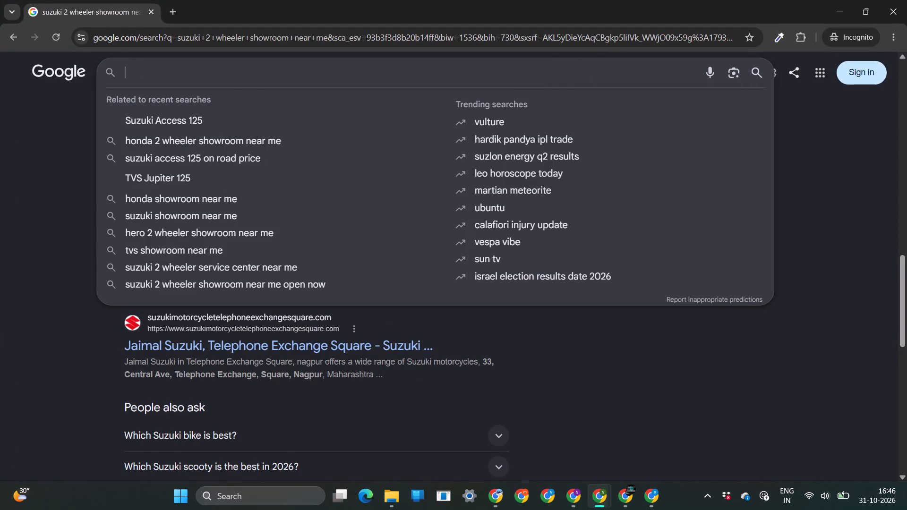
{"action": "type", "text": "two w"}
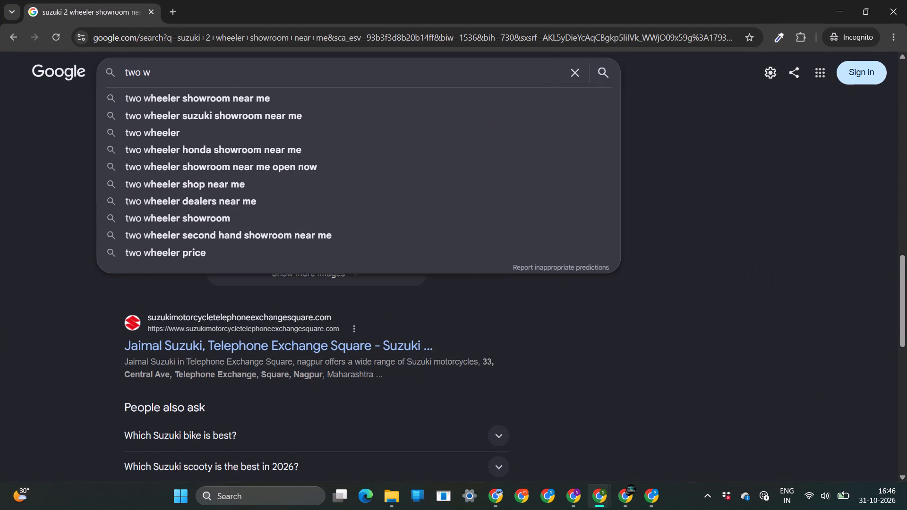
{"action": "left_click", "coordinate": [226, 74]}
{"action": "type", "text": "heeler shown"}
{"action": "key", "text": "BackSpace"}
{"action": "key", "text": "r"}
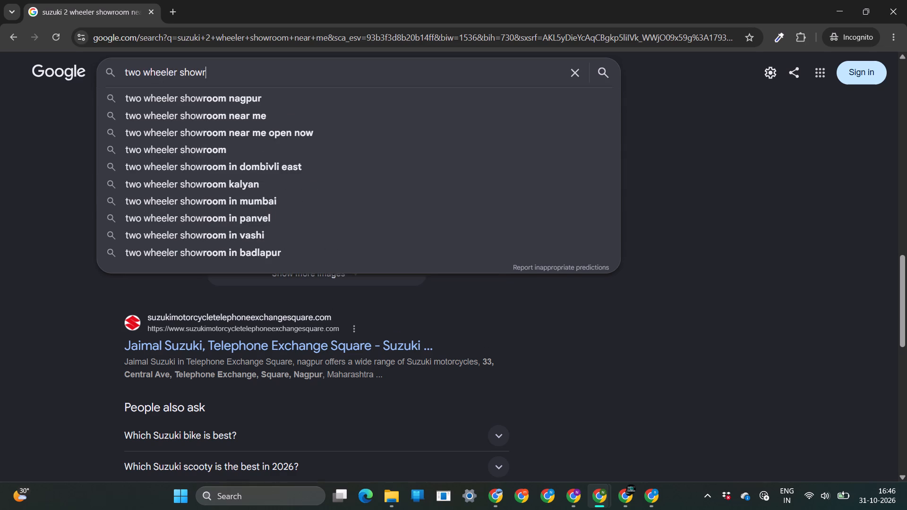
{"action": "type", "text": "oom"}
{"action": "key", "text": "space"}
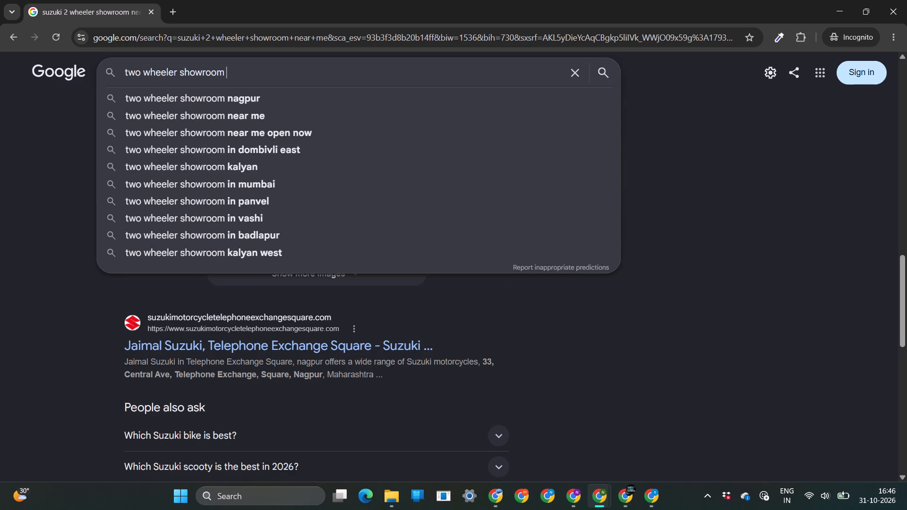
{"action": "left_click", "coordinate": [163, 99]}
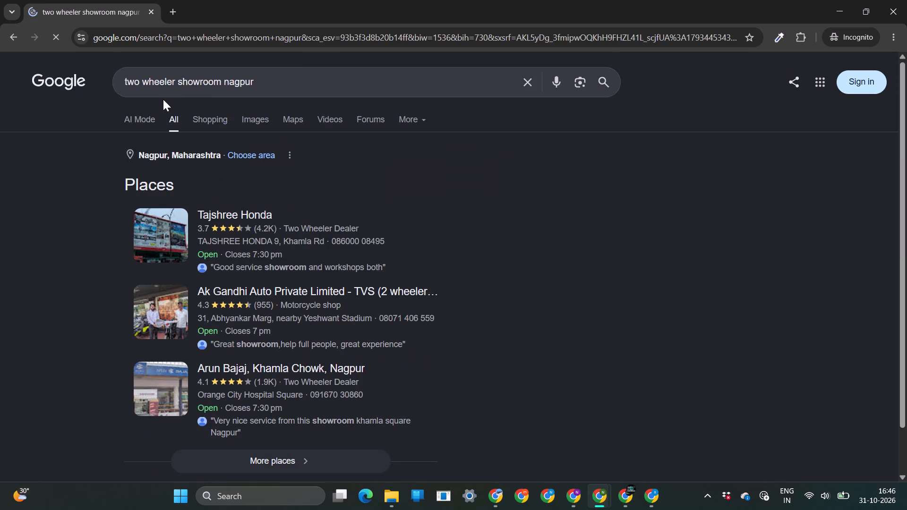
Examine the order of the organic results for "two wheeler showroom nagpur" and continue to a further results page.
{"action": "scroll", "coordinate": [42, 297], "scroll_direction": "down", "scroll_amount": 5}
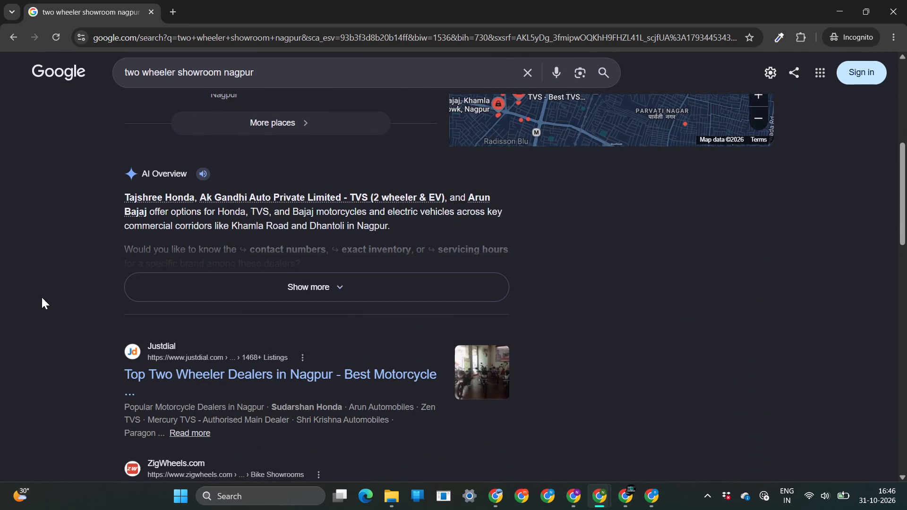
{"action": "scroll", "coordinate": [42, 297], "scroll_direction": "down", "scroll_amount": 4}
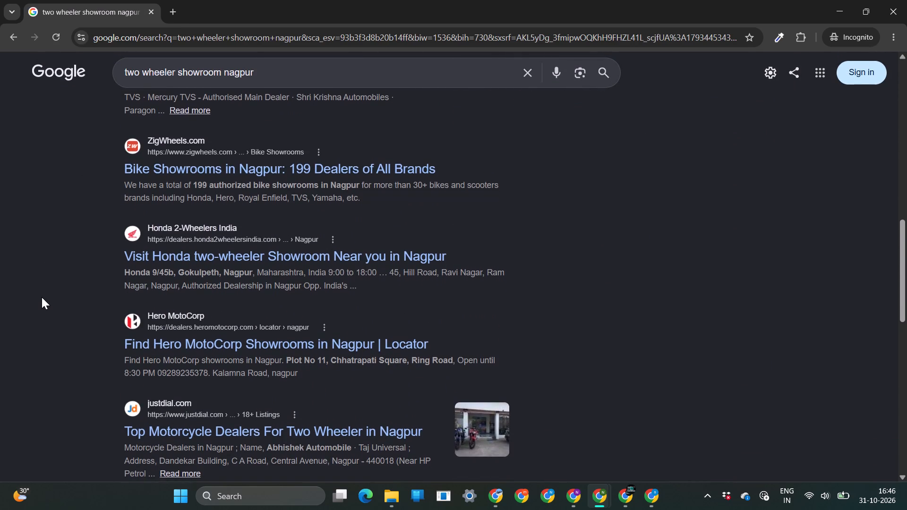
{"action": "scroll", "coordinate": [42, 297], "scroll_direction": "down", "scroll_amount": 9}
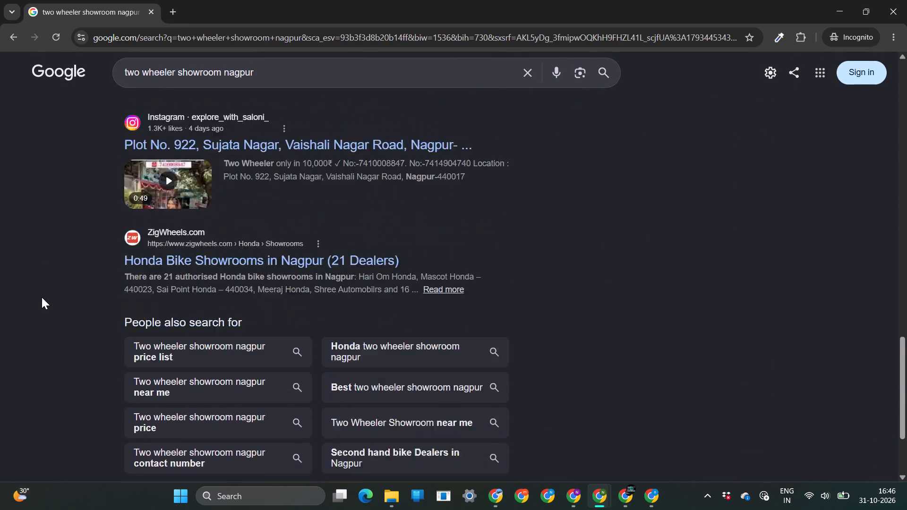
{"action": "scroll", "coordinate": [42, 297], "scroll_direction": "down", "scroll_amount": 2}
{"action": "left_click", "coordinate": [401, 397]}
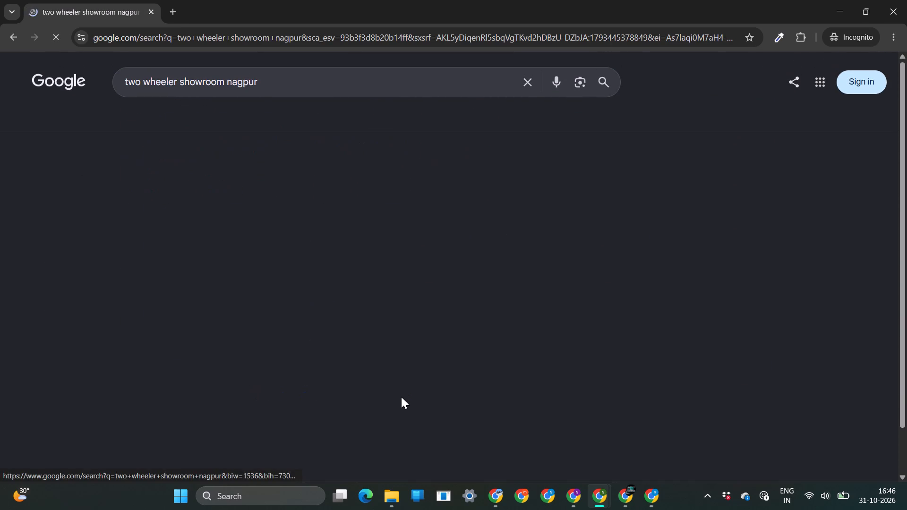